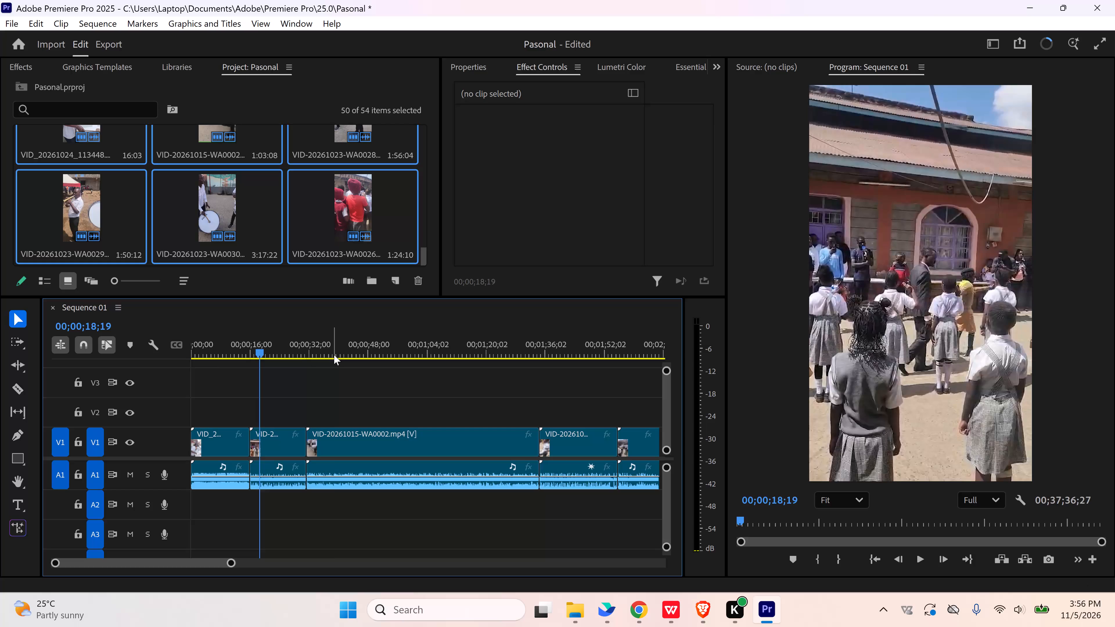
Review the opening footage of Sequence 01, playing from about 1:38 and again from about 2:05.
drag(233, 563, 309, 558)
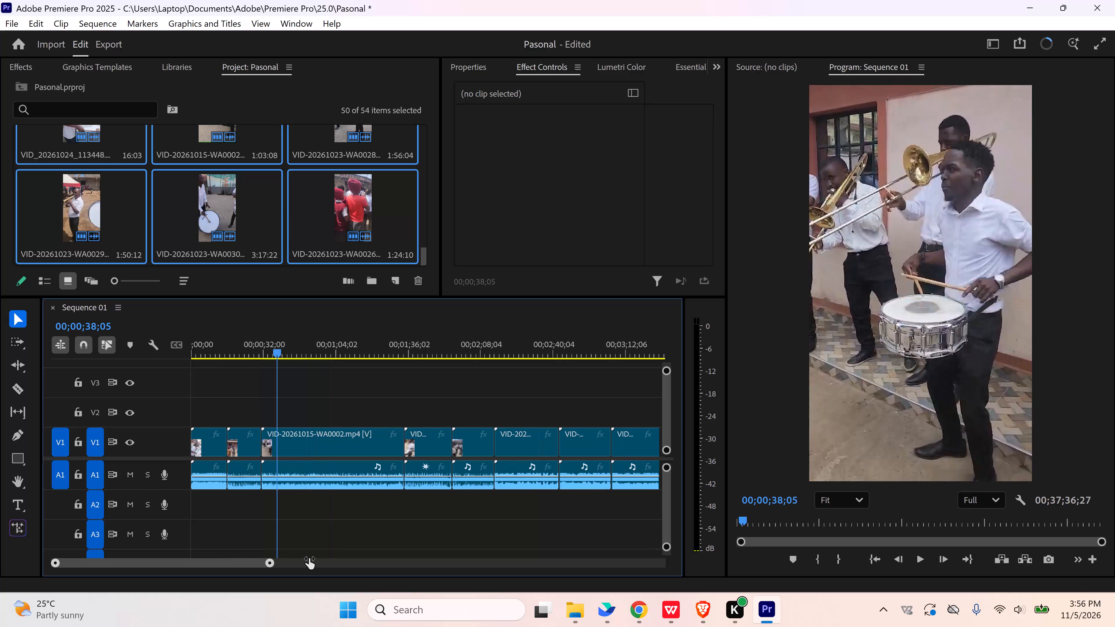
drag(309, 558, 323, 557)
click(324, 352)
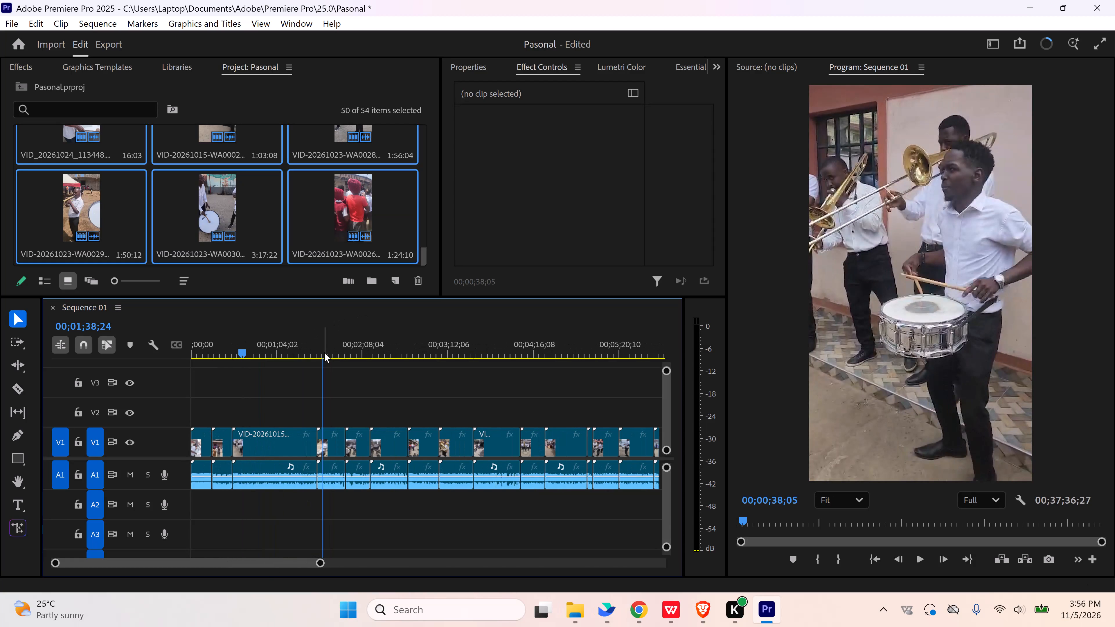
key(space)
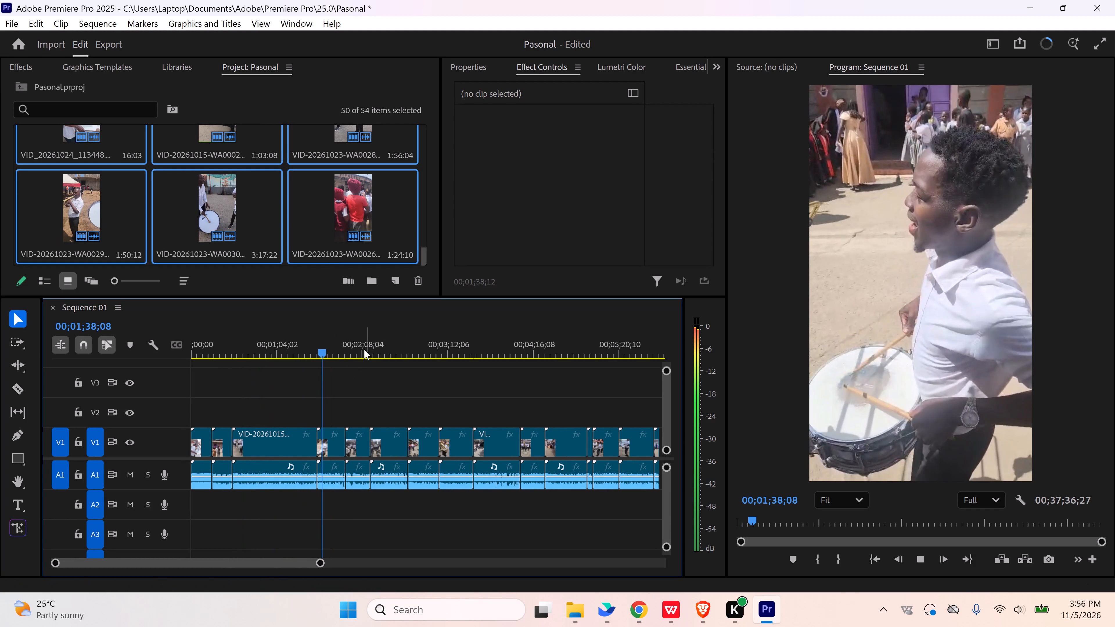
click(360, 349)
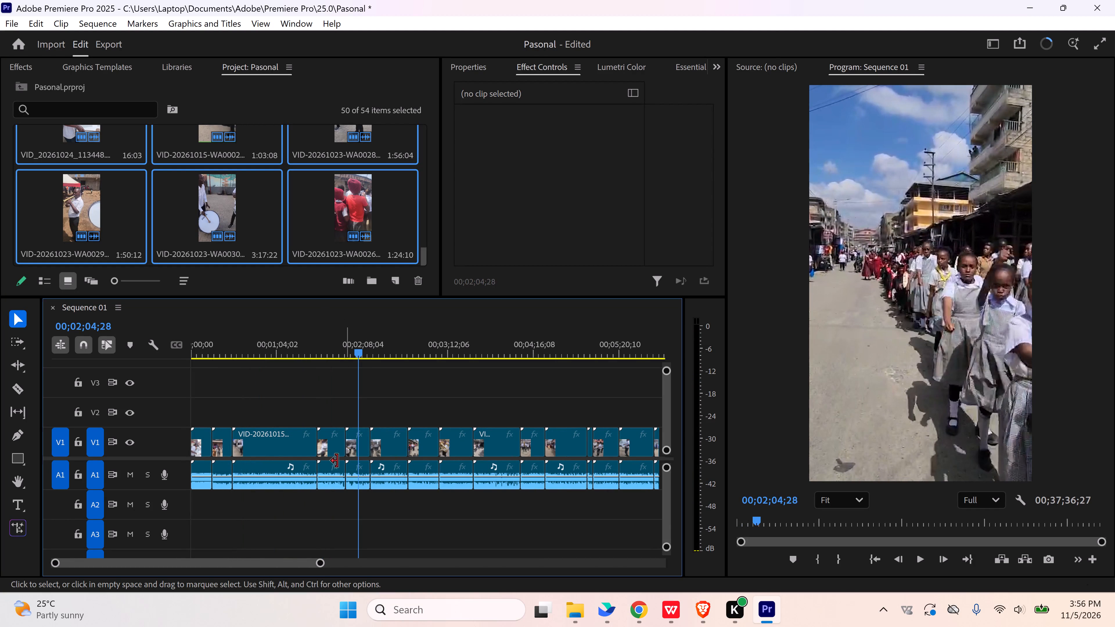
key(space)
key(space)
drag(319, 563, 361, 561)
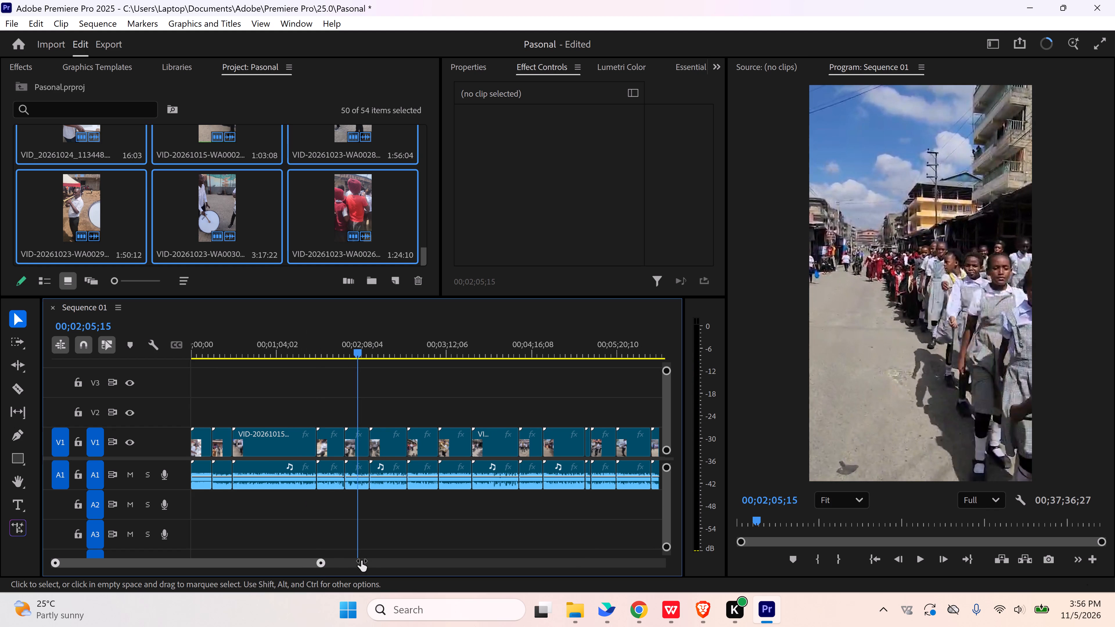
drag(361, 561, 371, 559)
key(space)
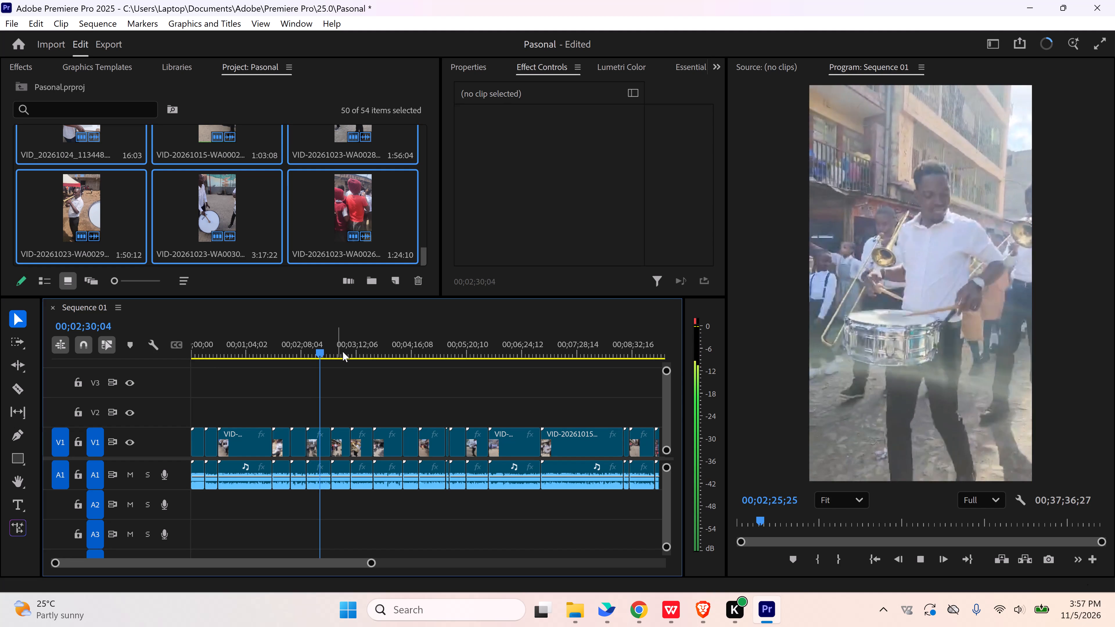
Review the Sequence 01 footage from about 2:53 to 4:14, playing short parts of the clips along the way.
click(342, 352)
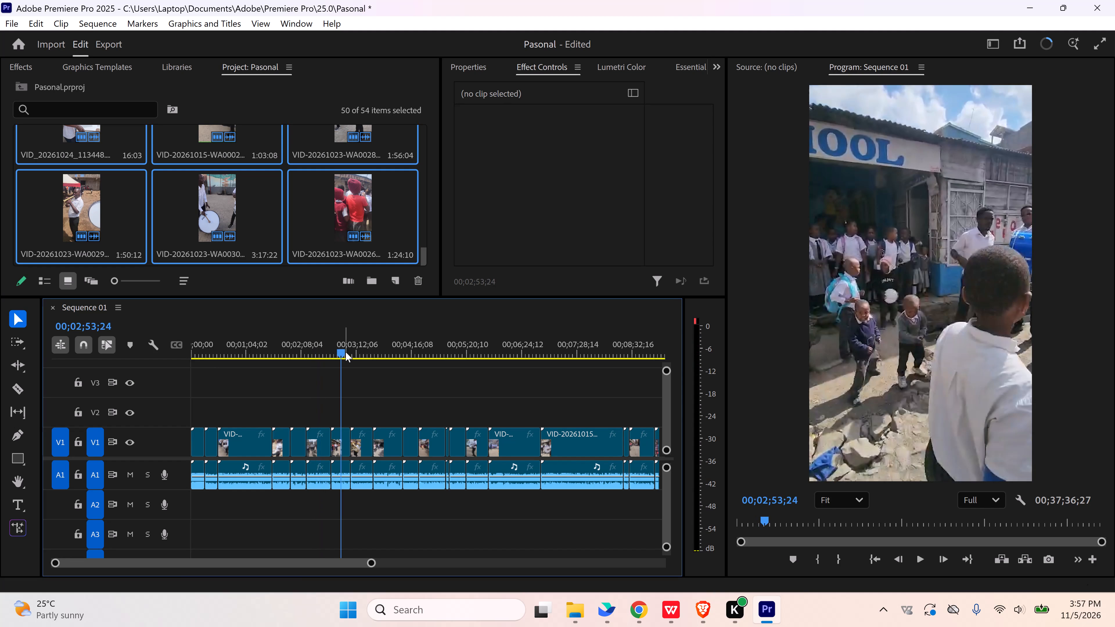
key(space)
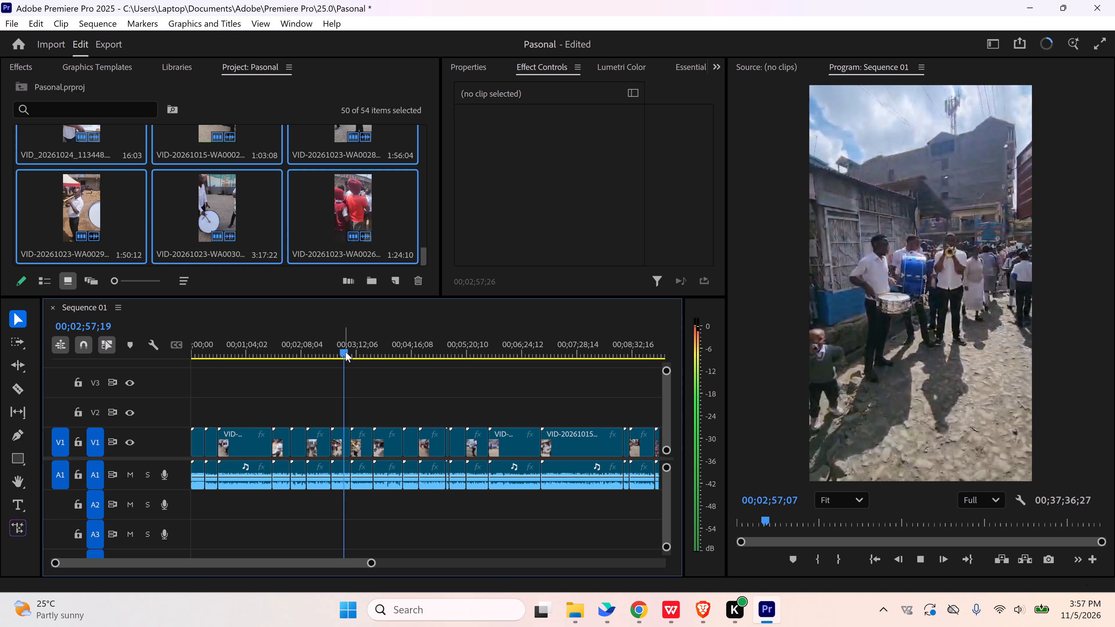
click(362, 350)
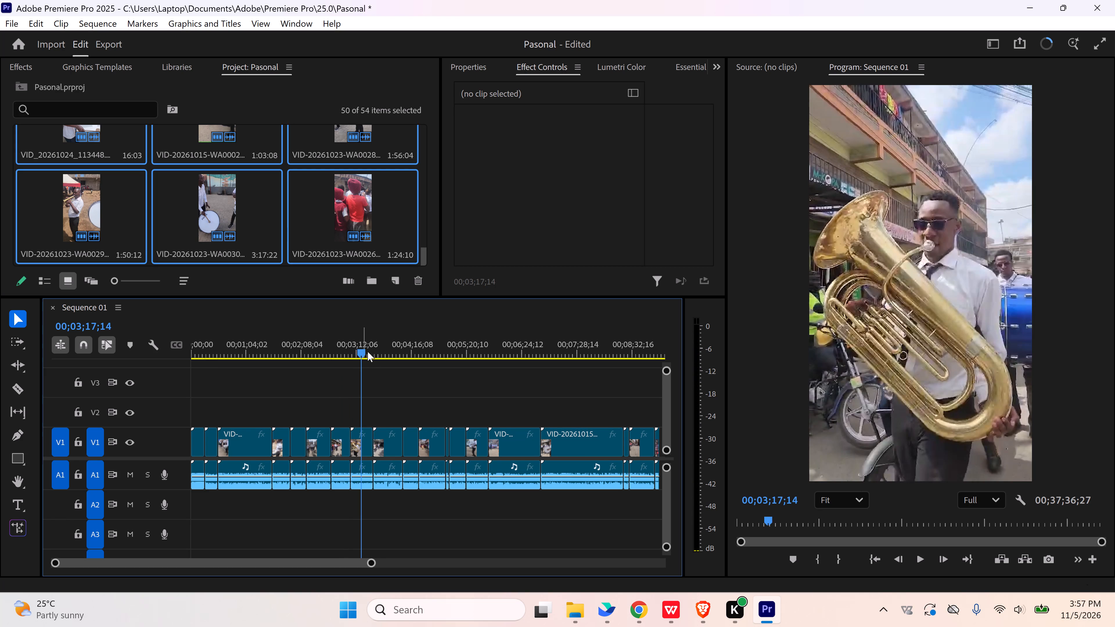
key(space)
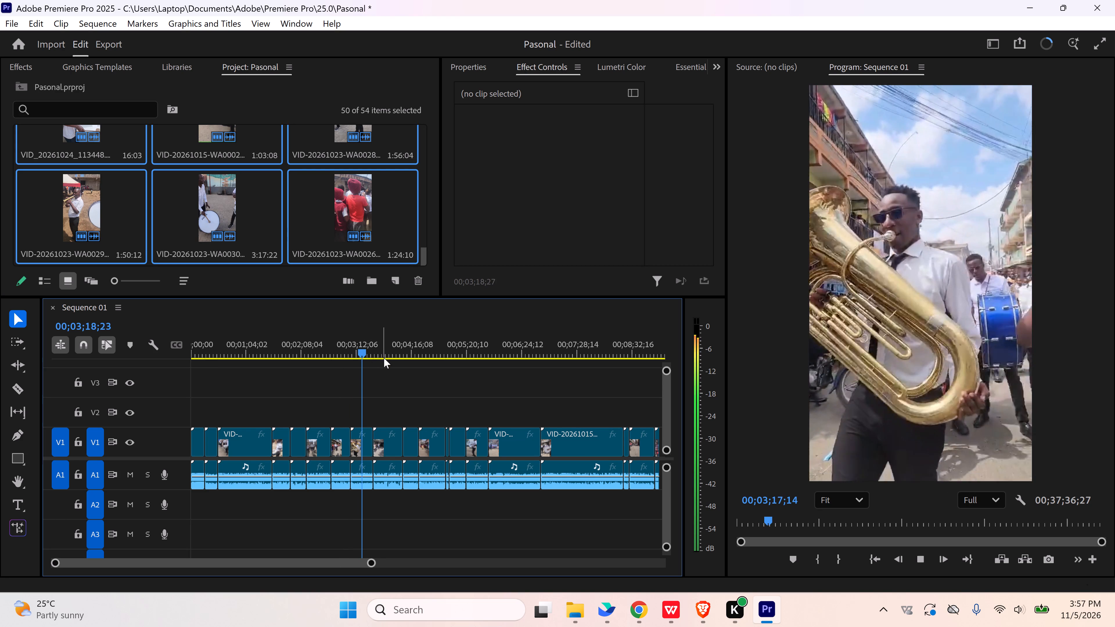
click(384, 354)
key(space)
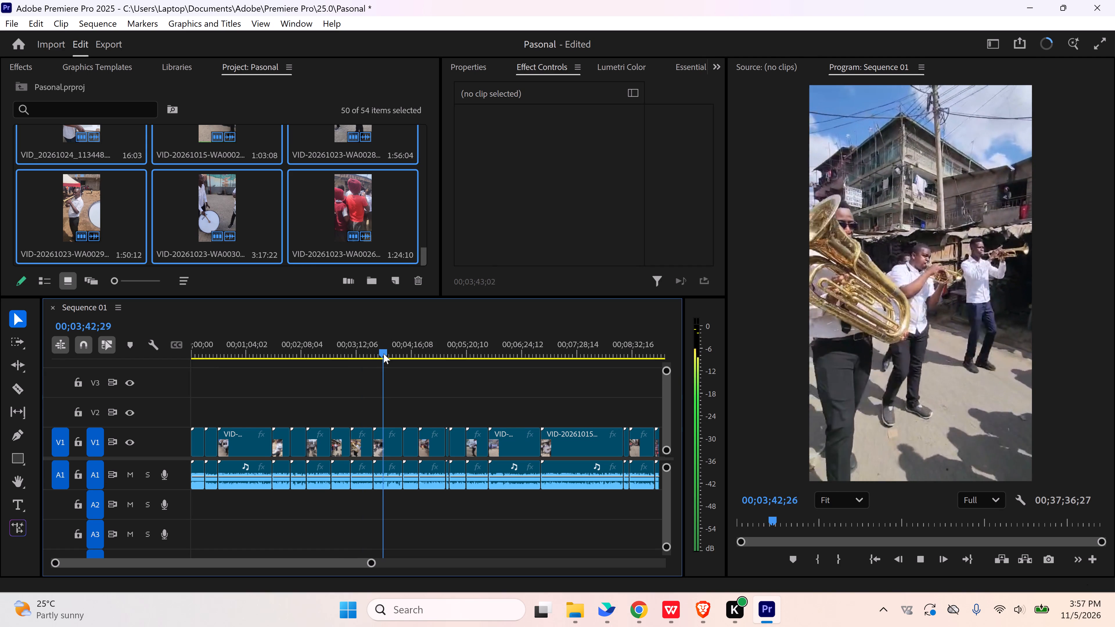
click(371, 350)
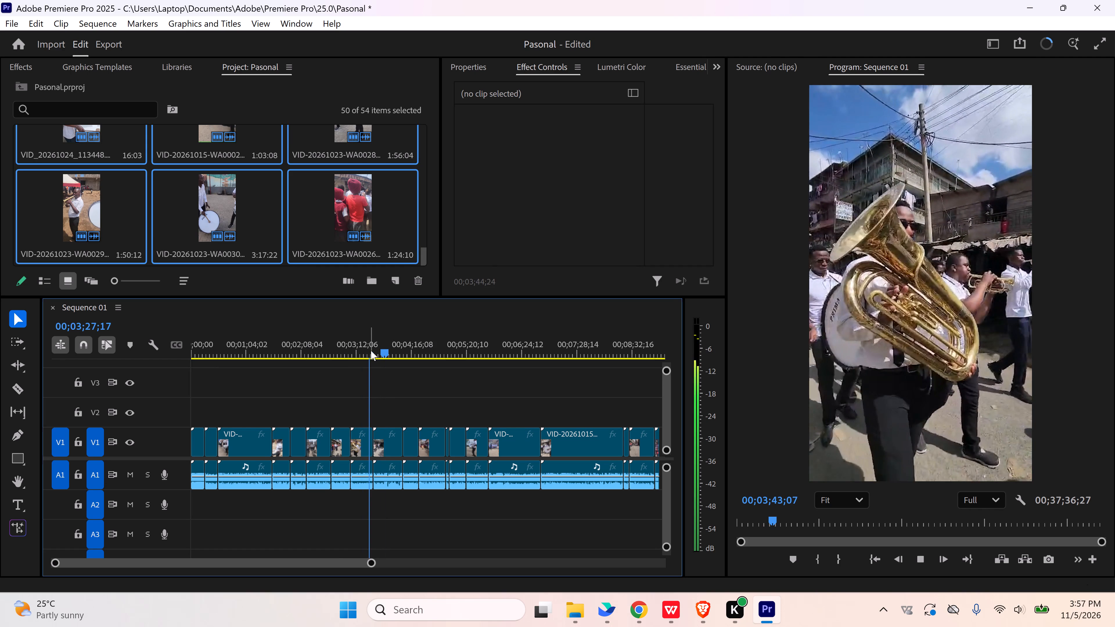
key(space)
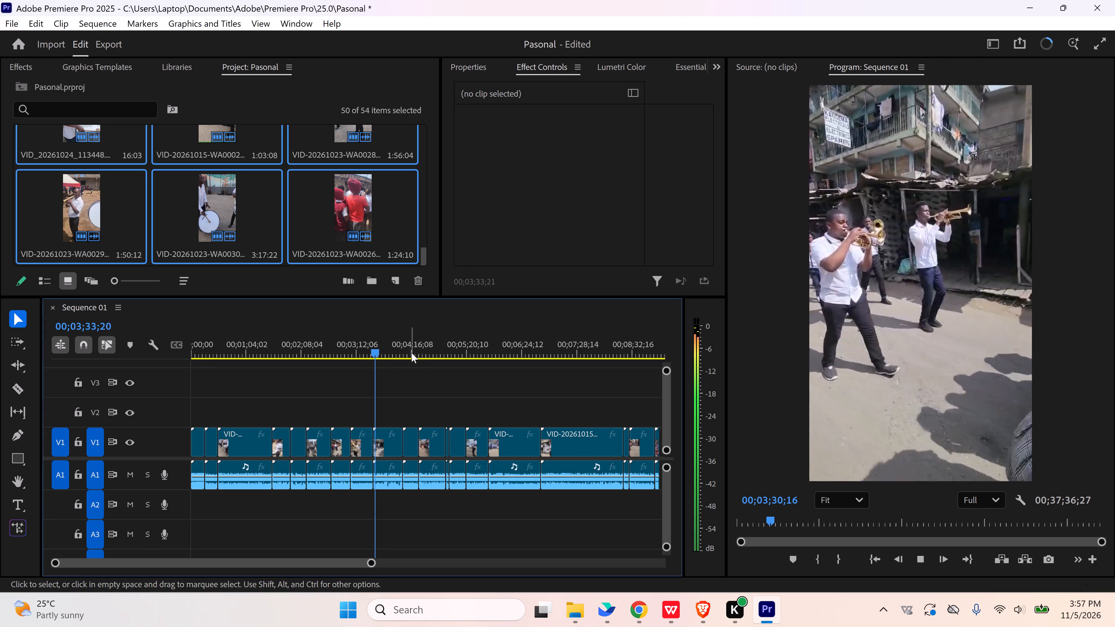
click(411, 353)
key(space)
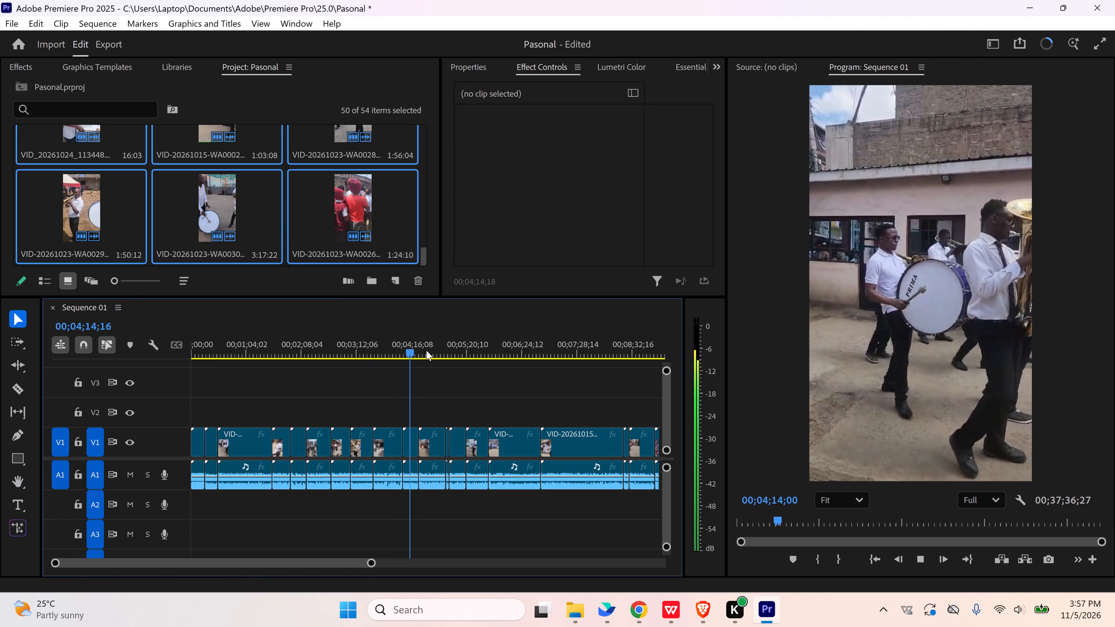
Review the Sequence 01 footage from about 4:39 to 6:53, sampling successive clips.
click(433, 350)
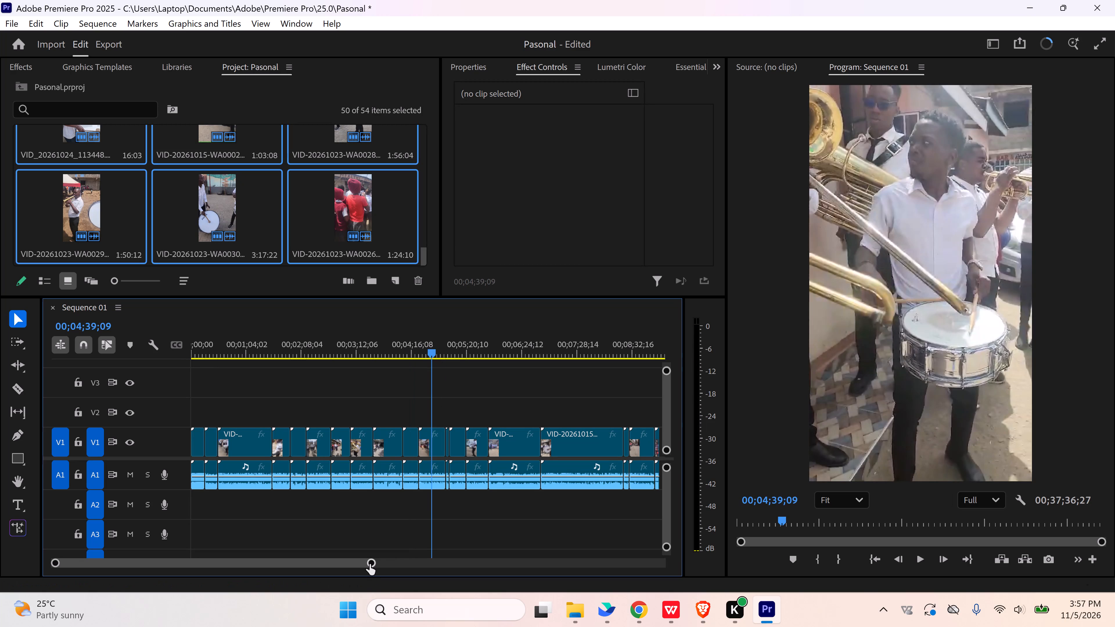
drag(371, 561, 417, 559)
key(space)
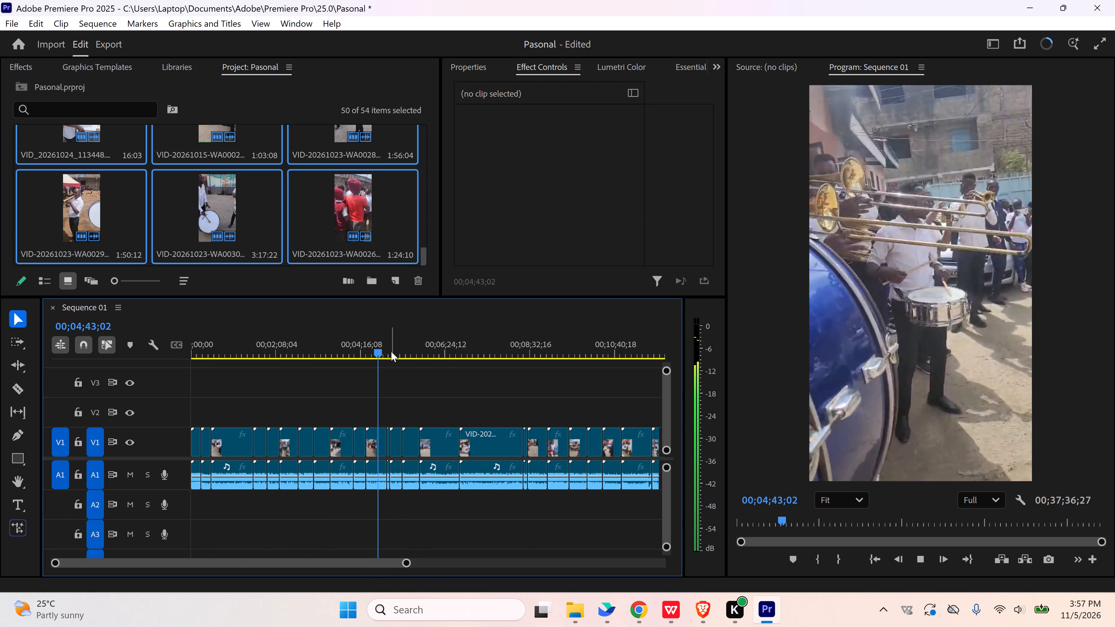
drag(391, 352, 390, 353)
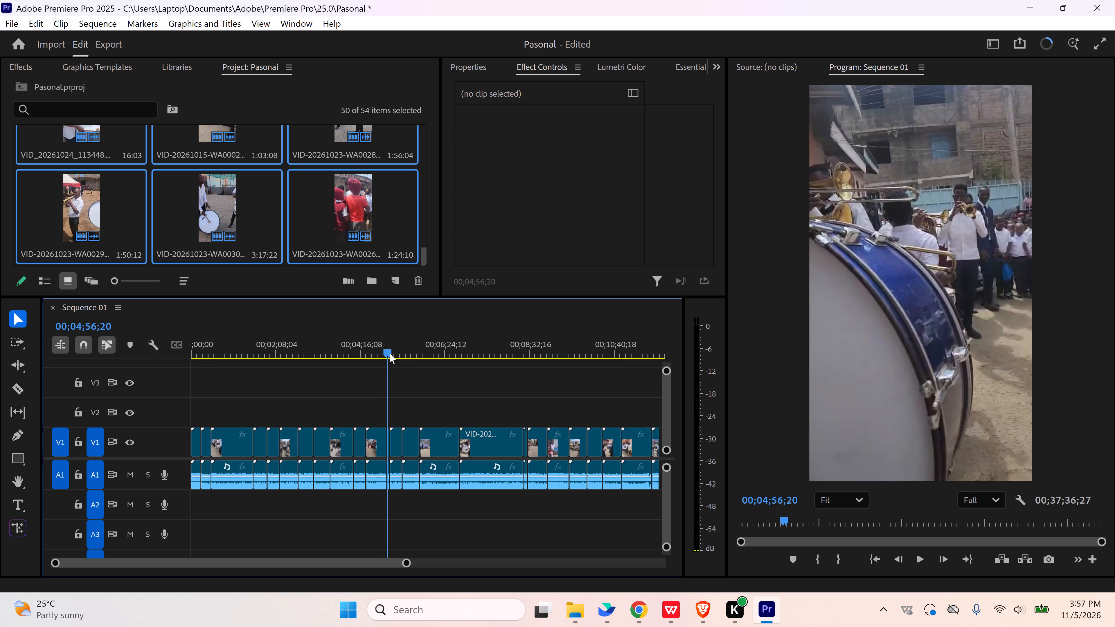
drag(390, 353, 412, 356)
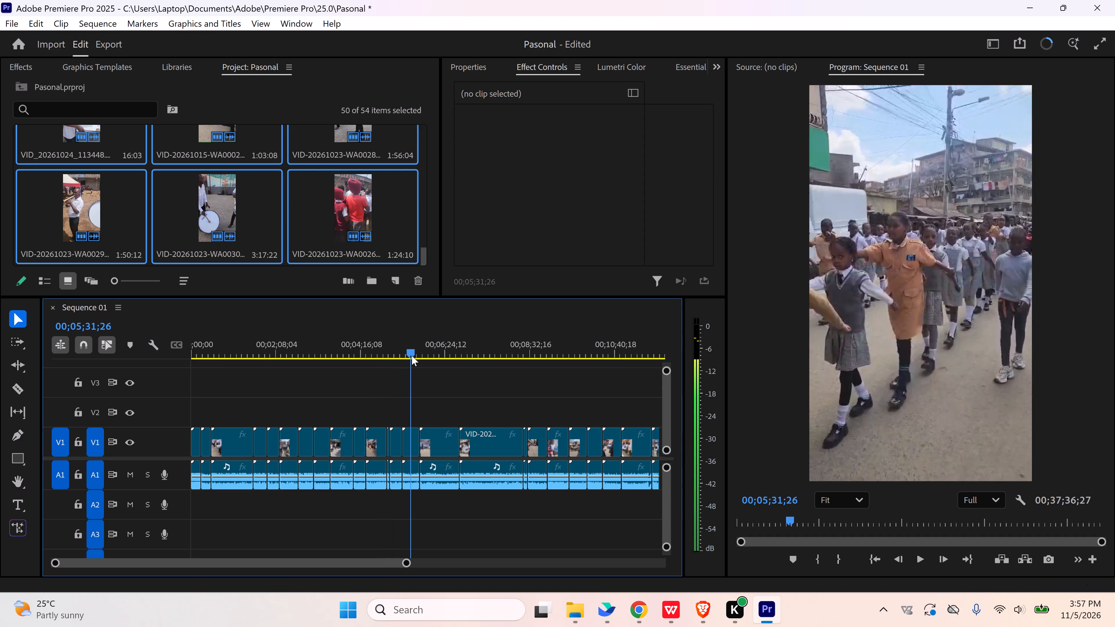
drag(412, 356, 400, 360)
key(space)
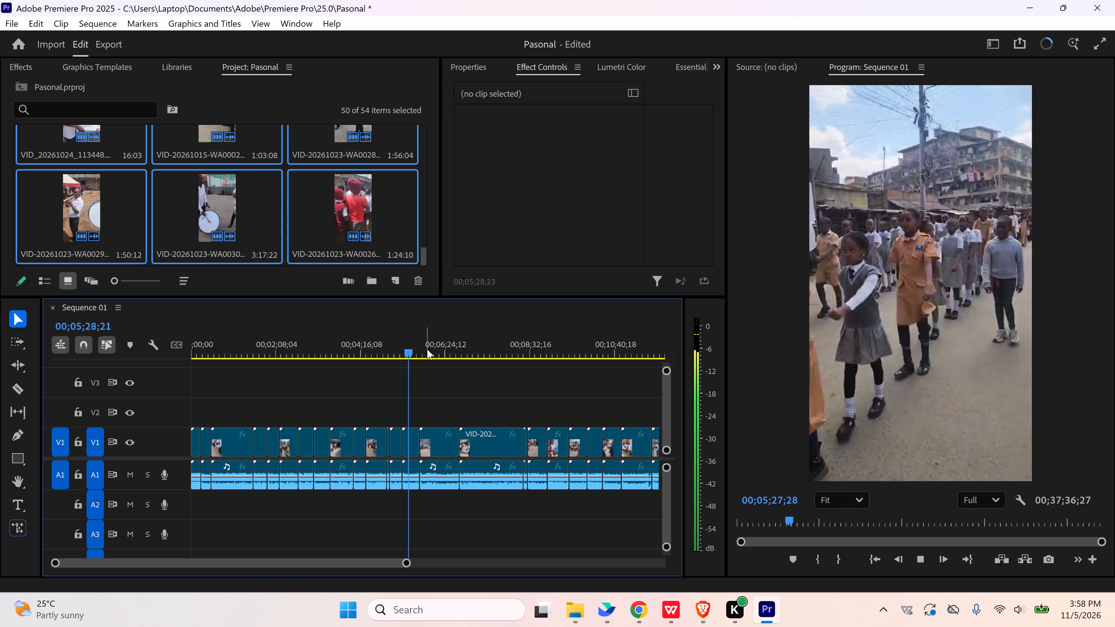
click(429, 349)
key(space)
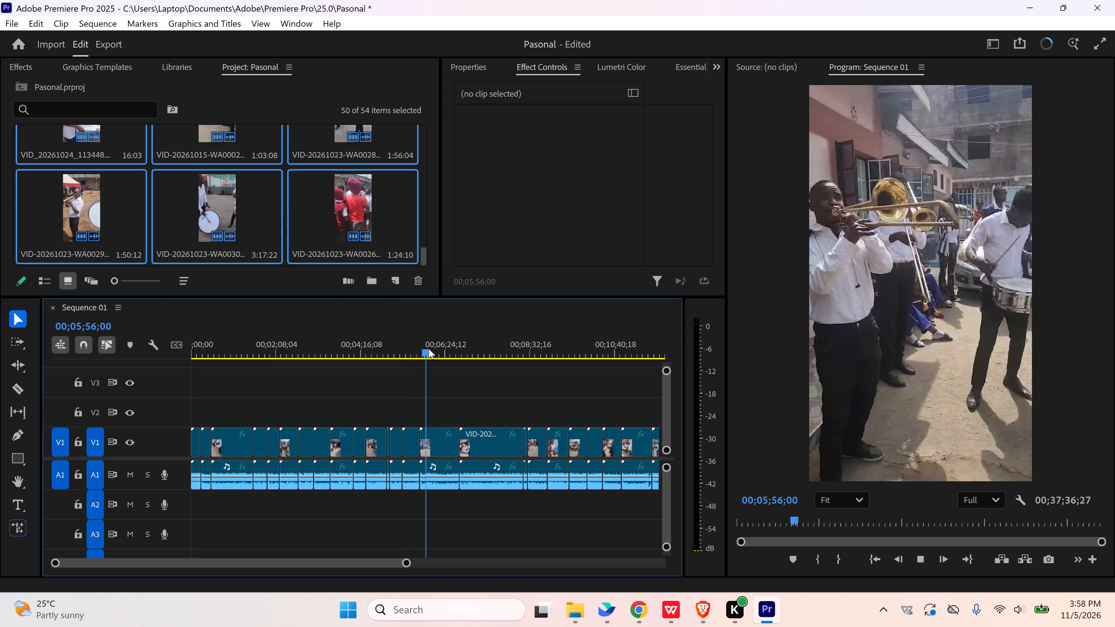
click(462, 351)
key(space)
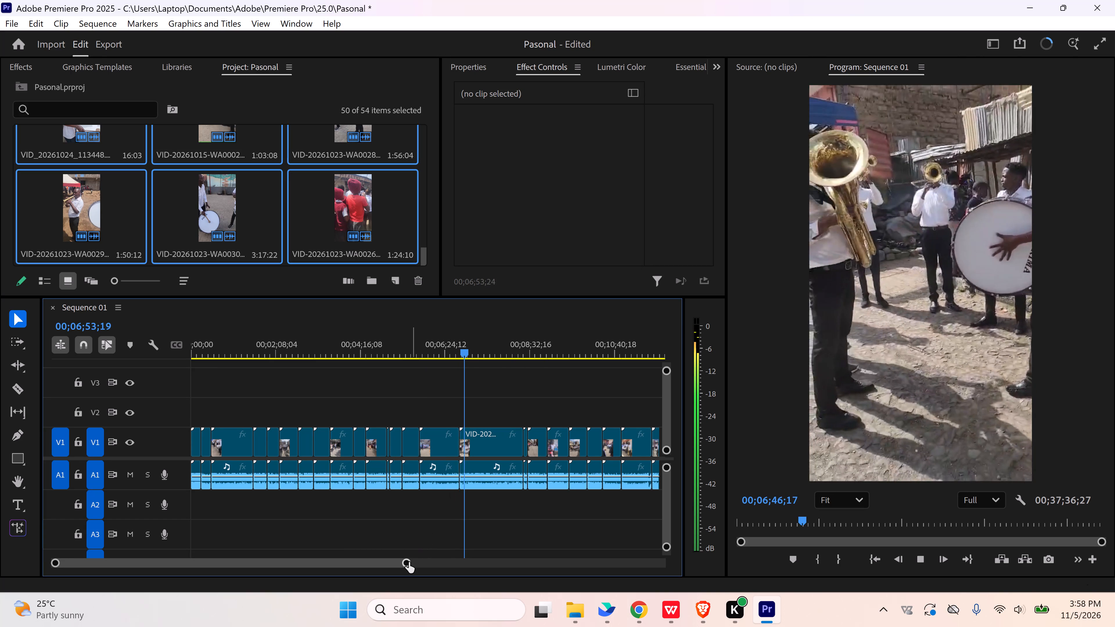
Replay the Sequence 01 clip around 5:55, and resume playback near the start of the long clip that follows.
key(space)
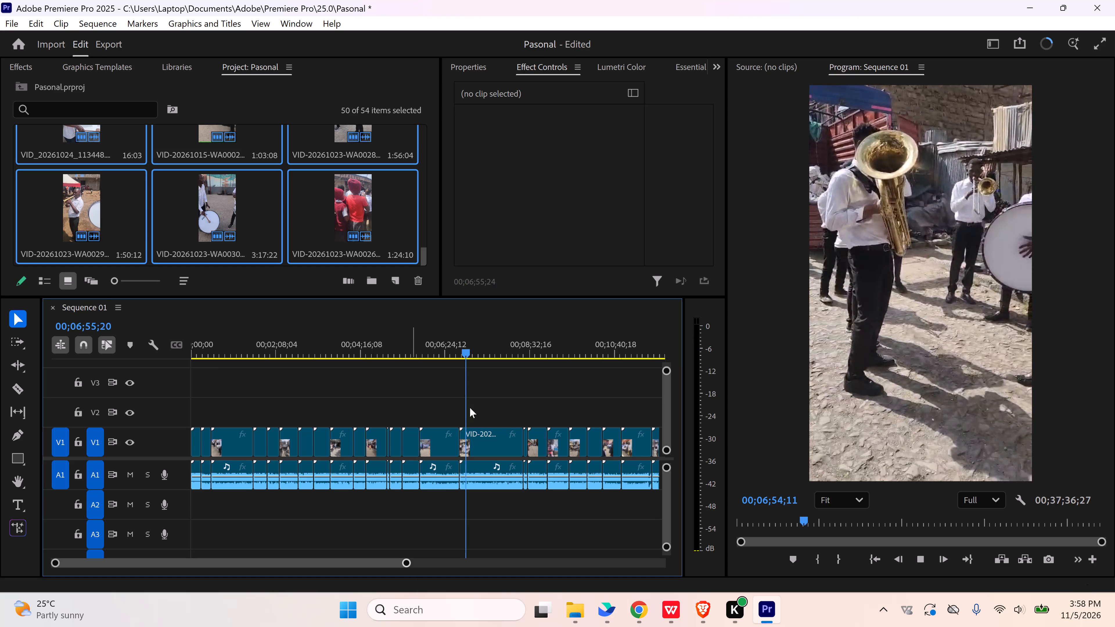
click(427, 352)
key(space)
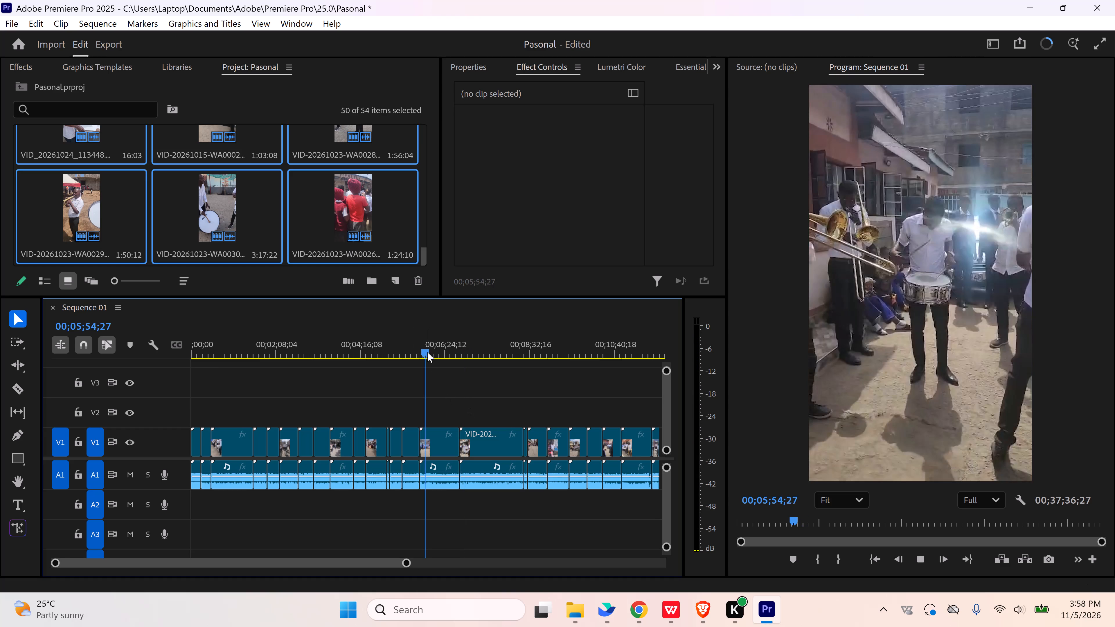
key(space)
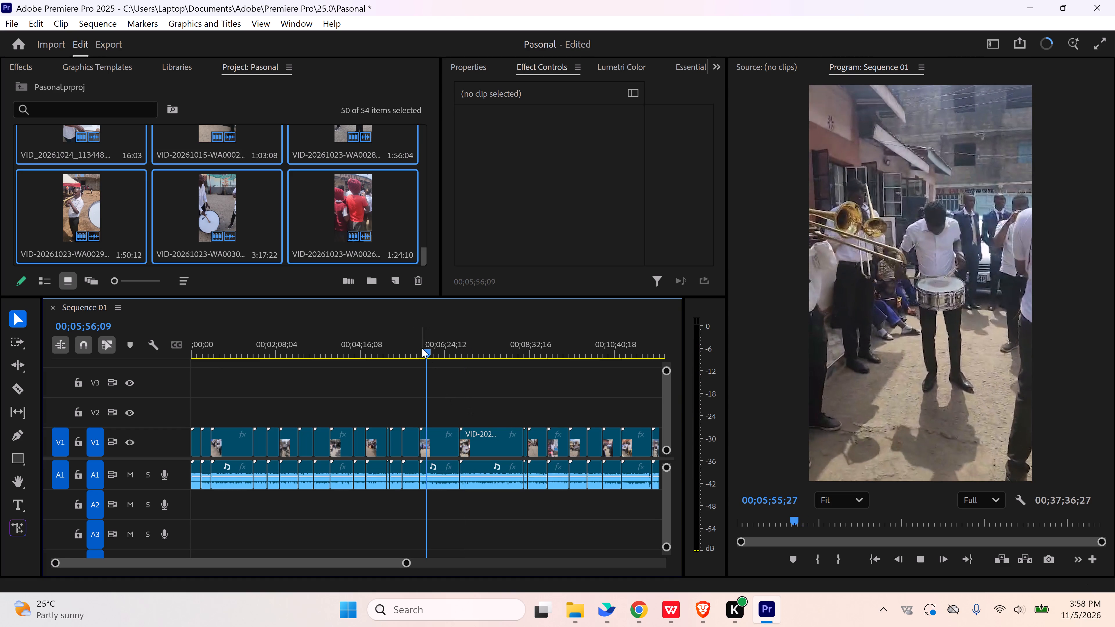
drag(409, 563, 445, 561)
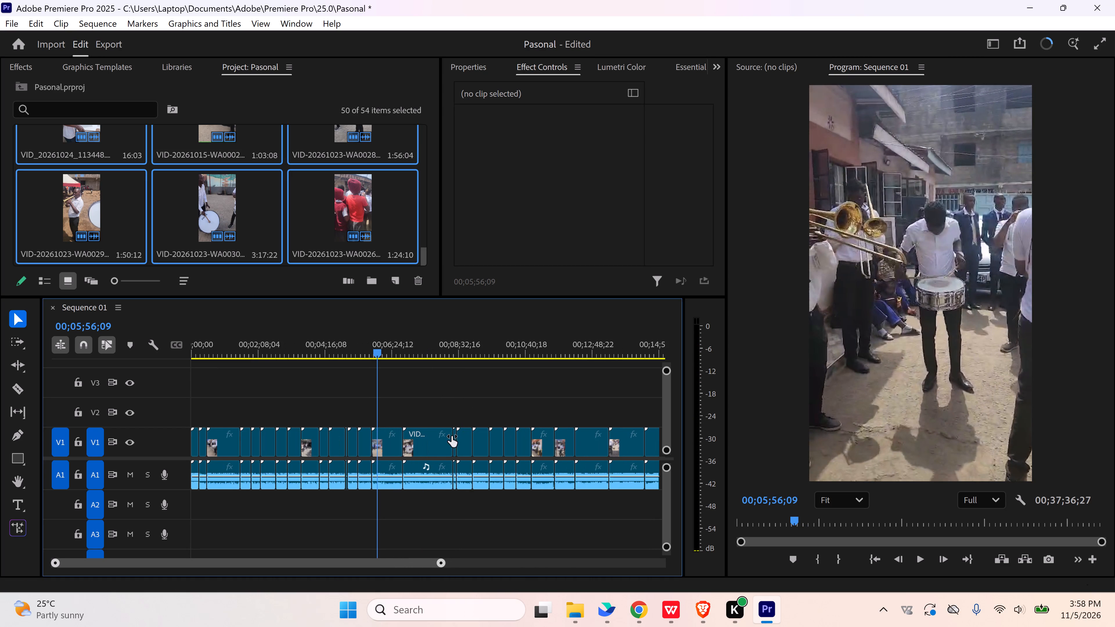
click(408, 352)
key(space)
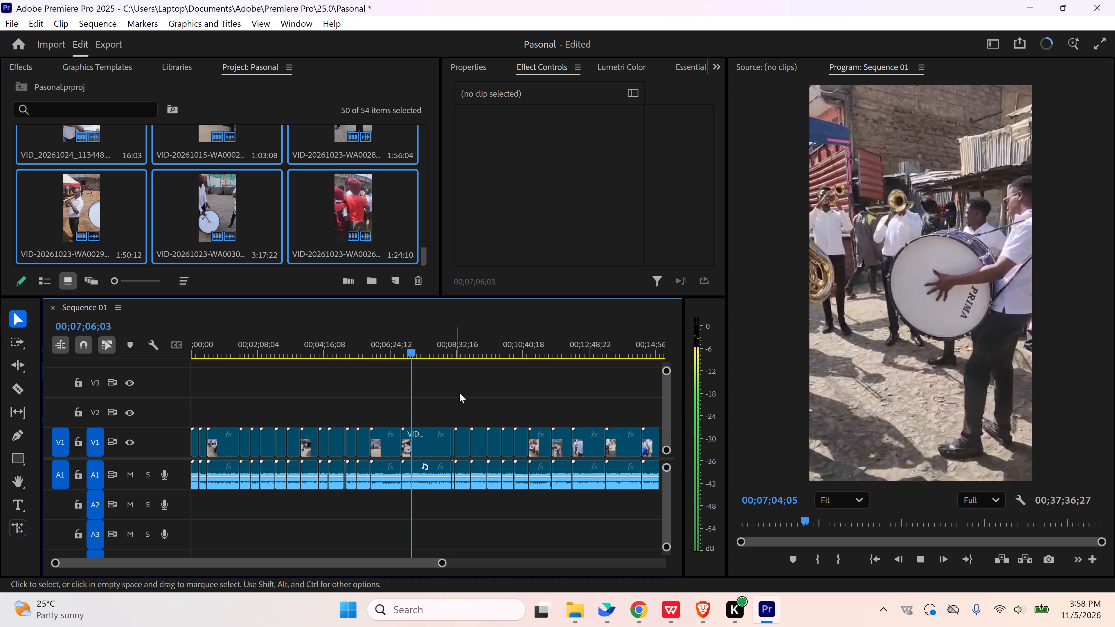
Stop the Sequence 01 playback at about 7:07 and save the Pasonal project.
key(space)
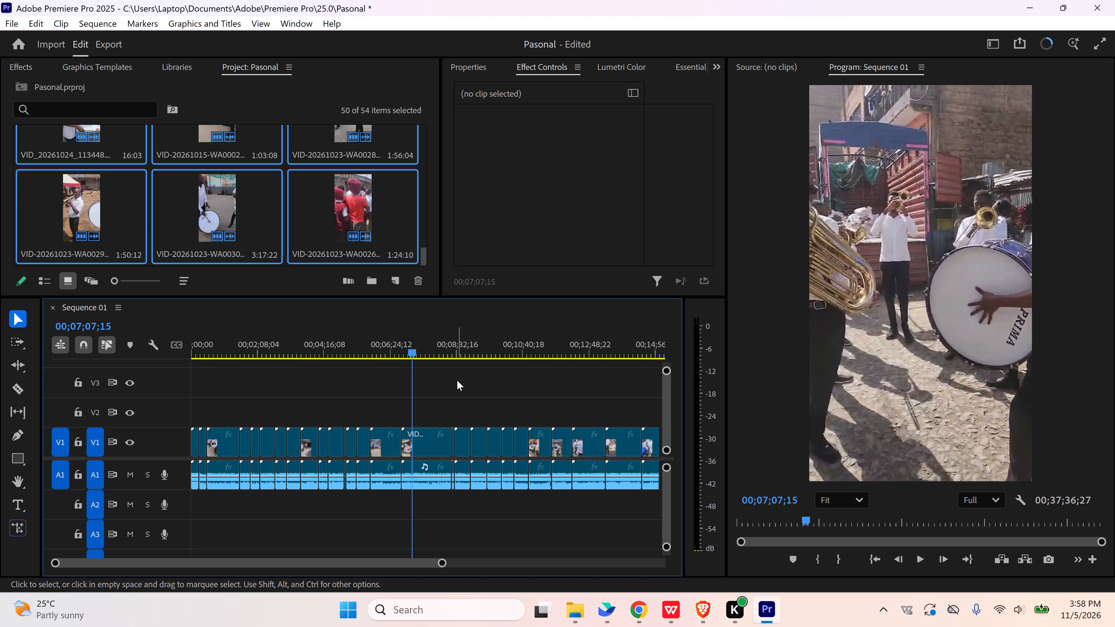
key(ctrl+s)
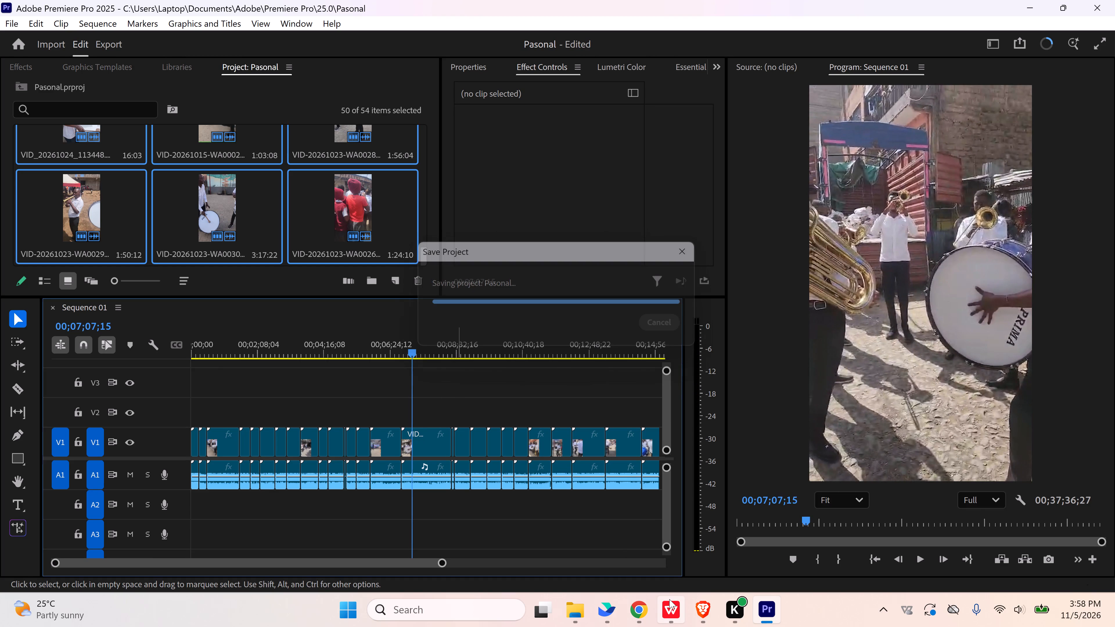
Switch to Chrome and look through the Konnect Internet Facebook page and the Facebook home feed.
click(639, 606)
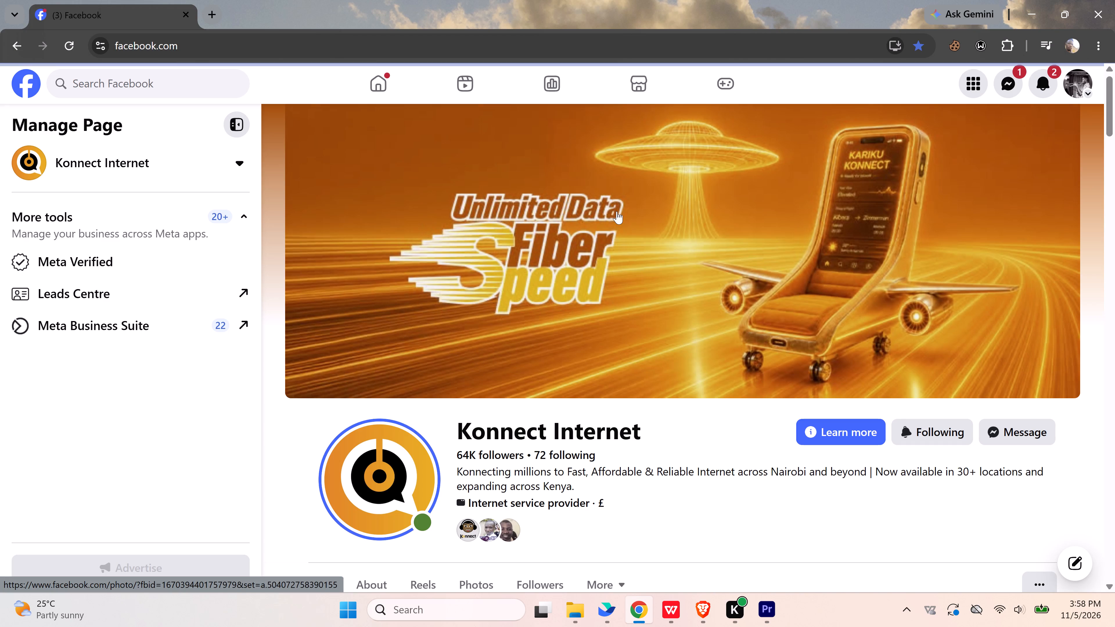
scroll(623, 272, down, 6)
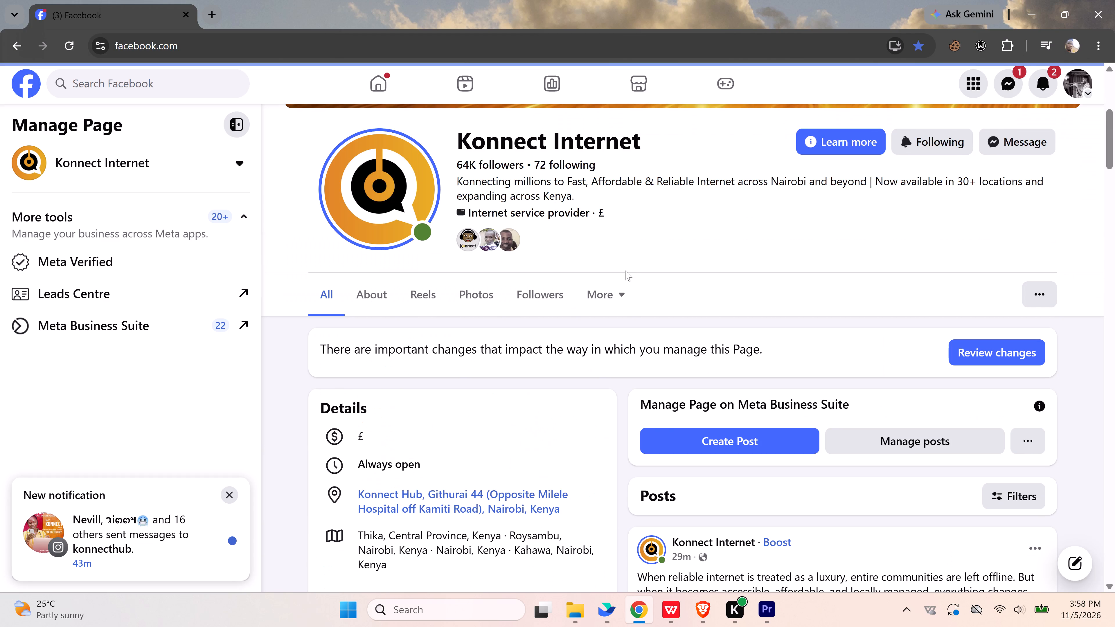
scroll(625, 271, down, 3)
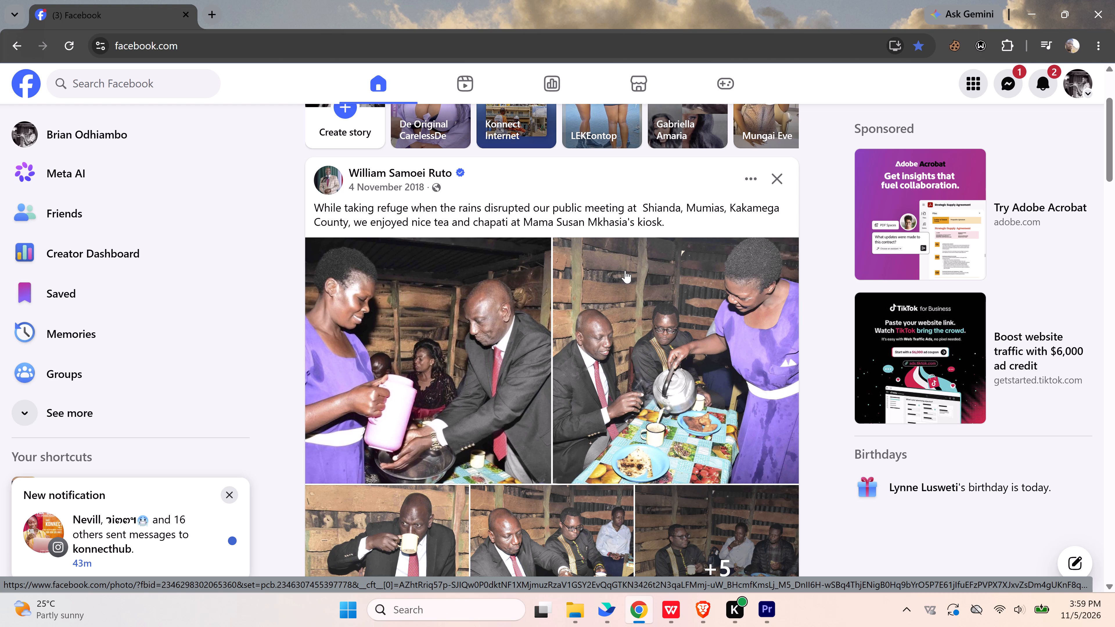
scroll(625, 271, down, 1)
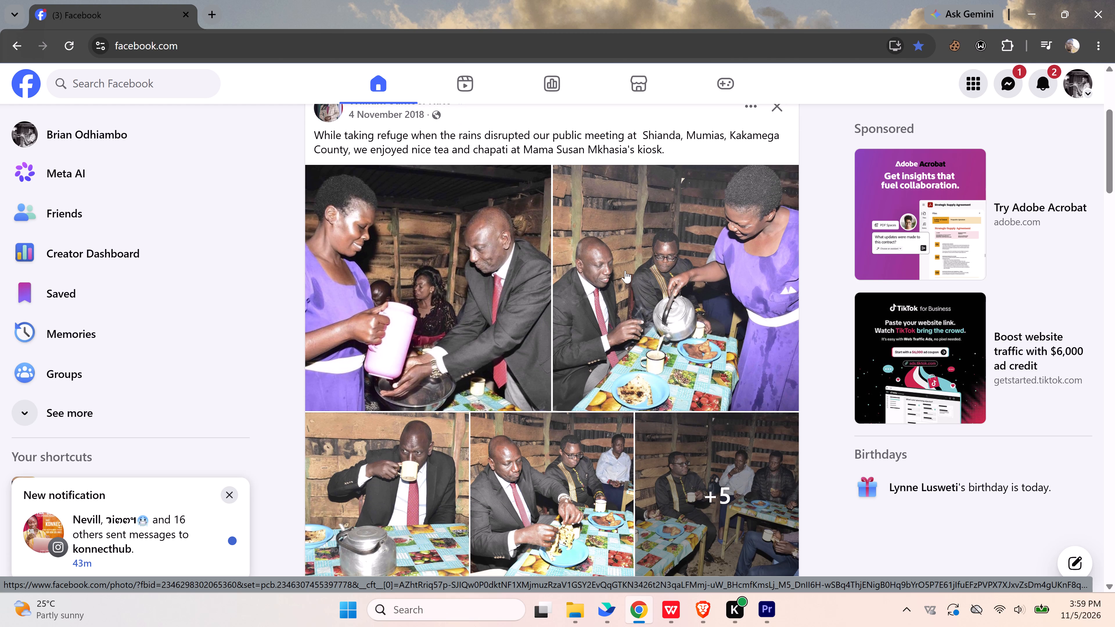
scroll(625, 271, down, 2)
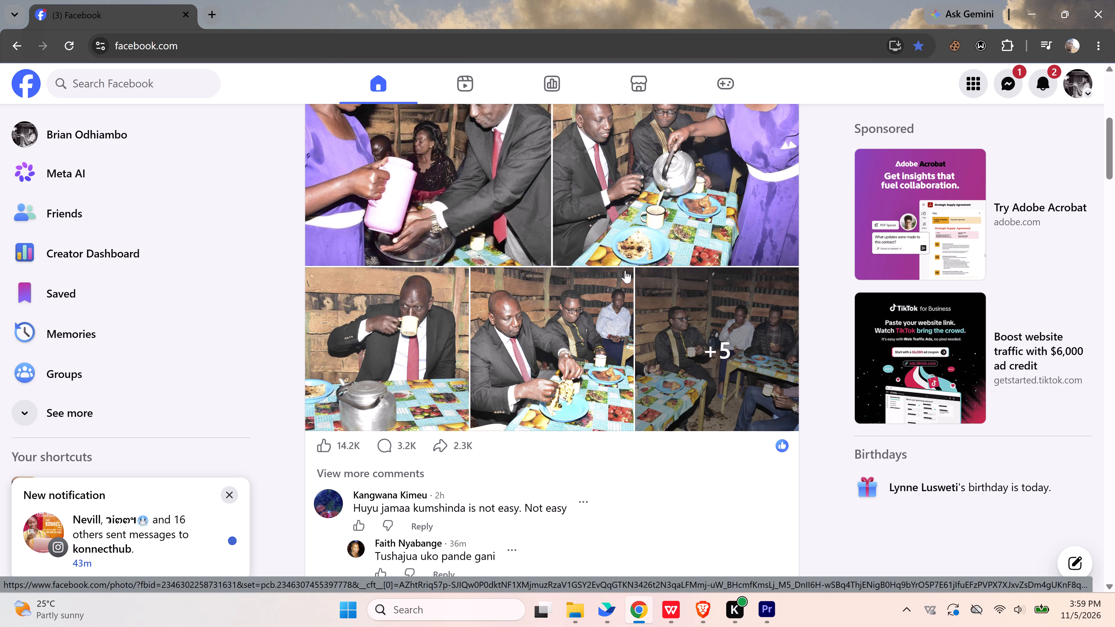
scroll(625, 271, up, 4)
scroll(491, 214, up, 10)
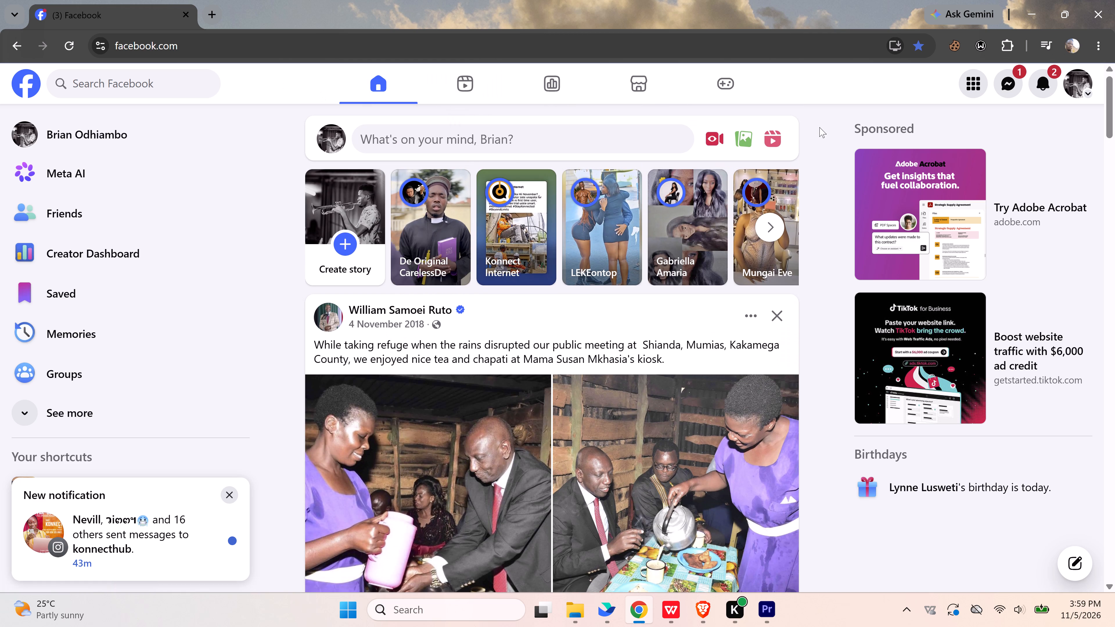
Open Meta Business Suite in a new browser tab and go to Konnect Internet's posts and reels content list.
click(210, 16)
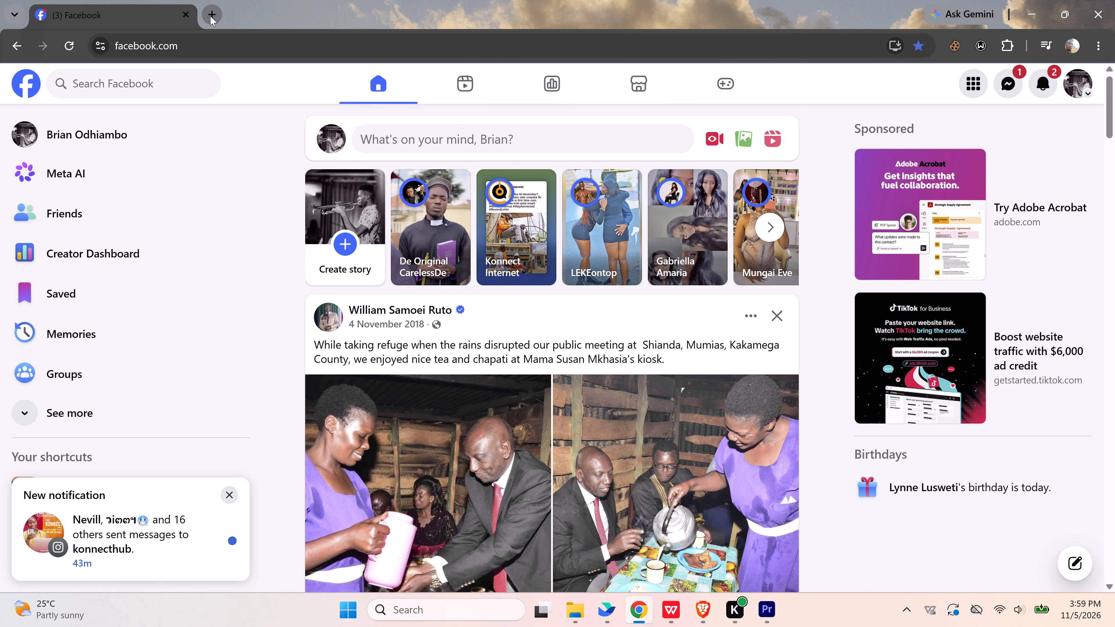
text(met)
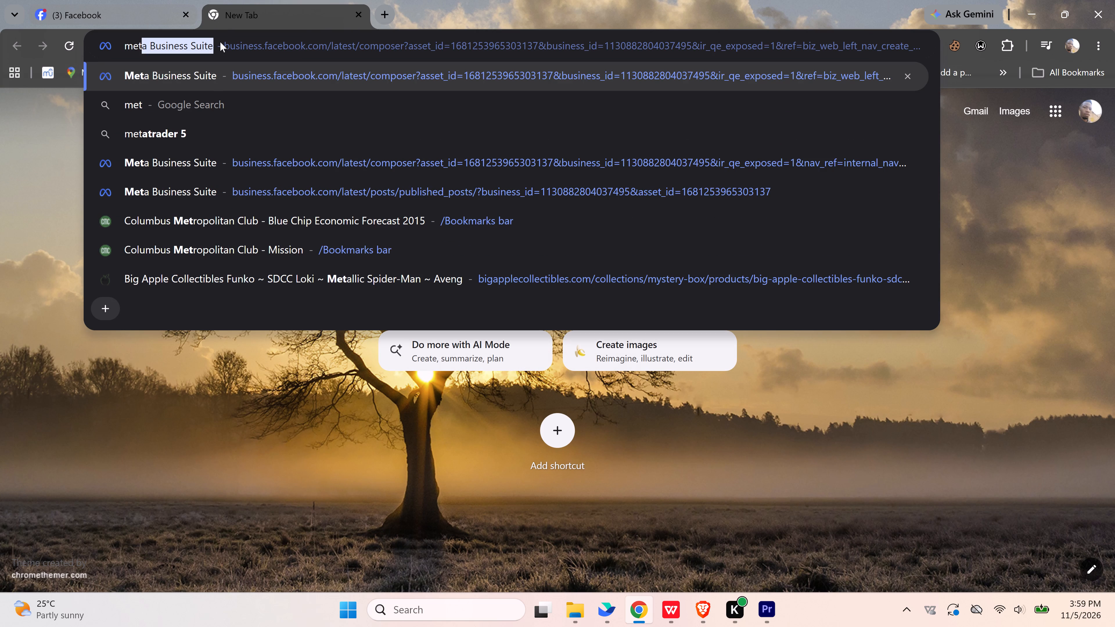
click(212, 75)
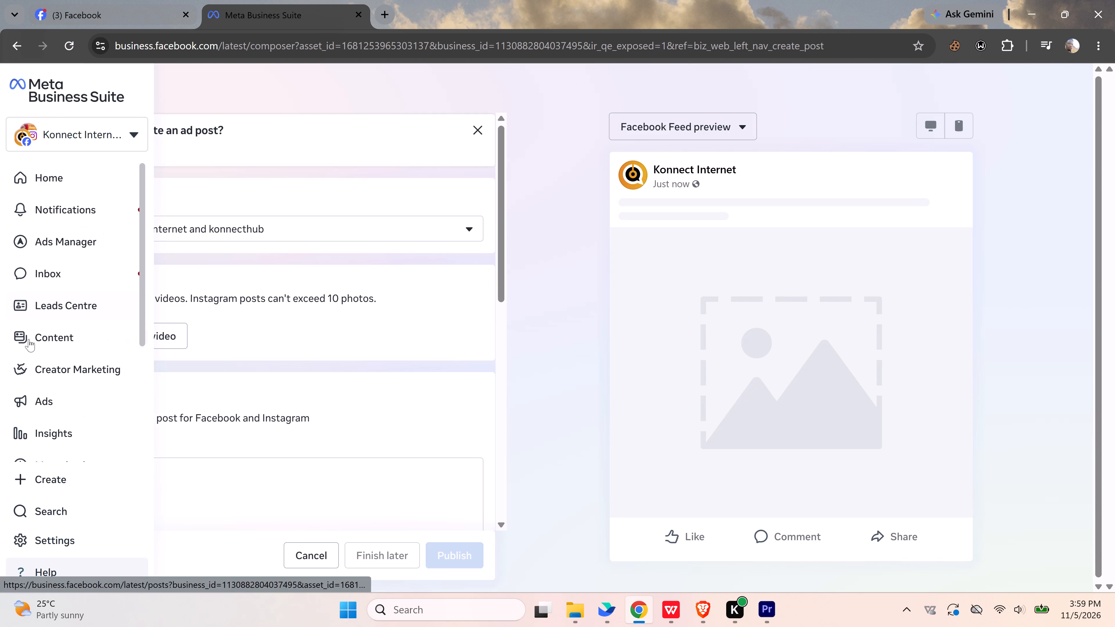
click(52, 337)
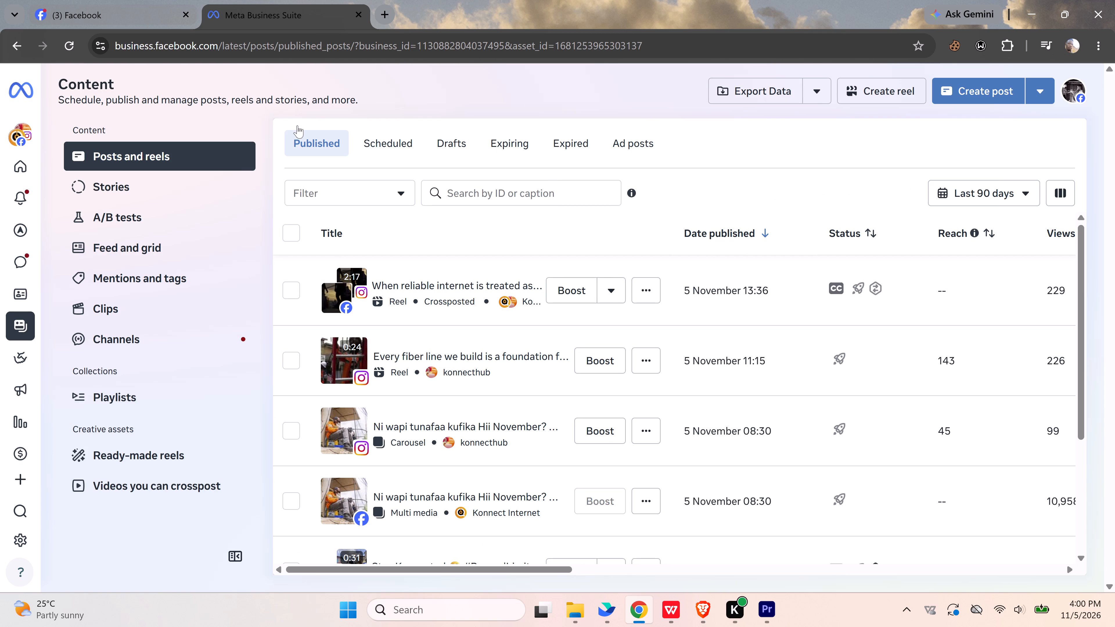
In Meta Business Suite in Chrome, check the scheduled posts and return to the published posts.
click(389, 140)
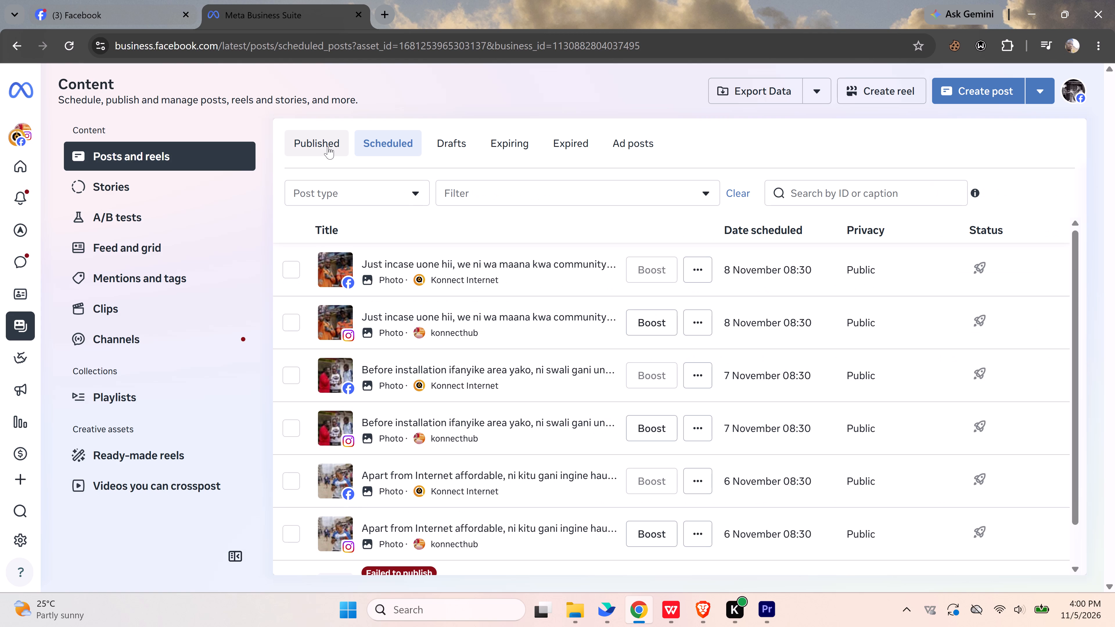
click(328, 146)
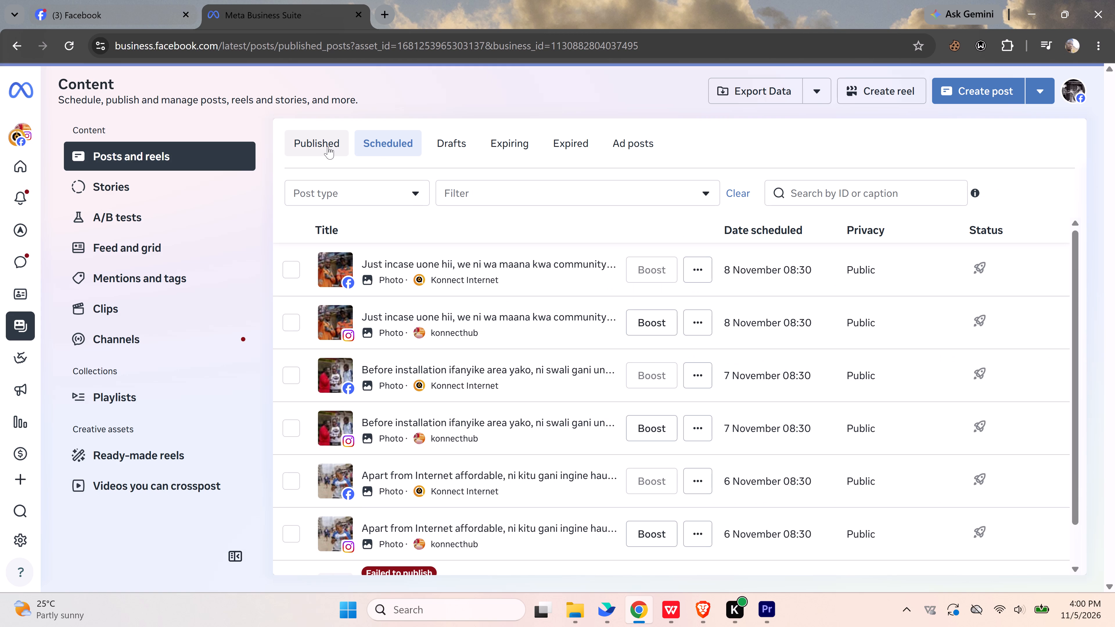
click(328, 146)
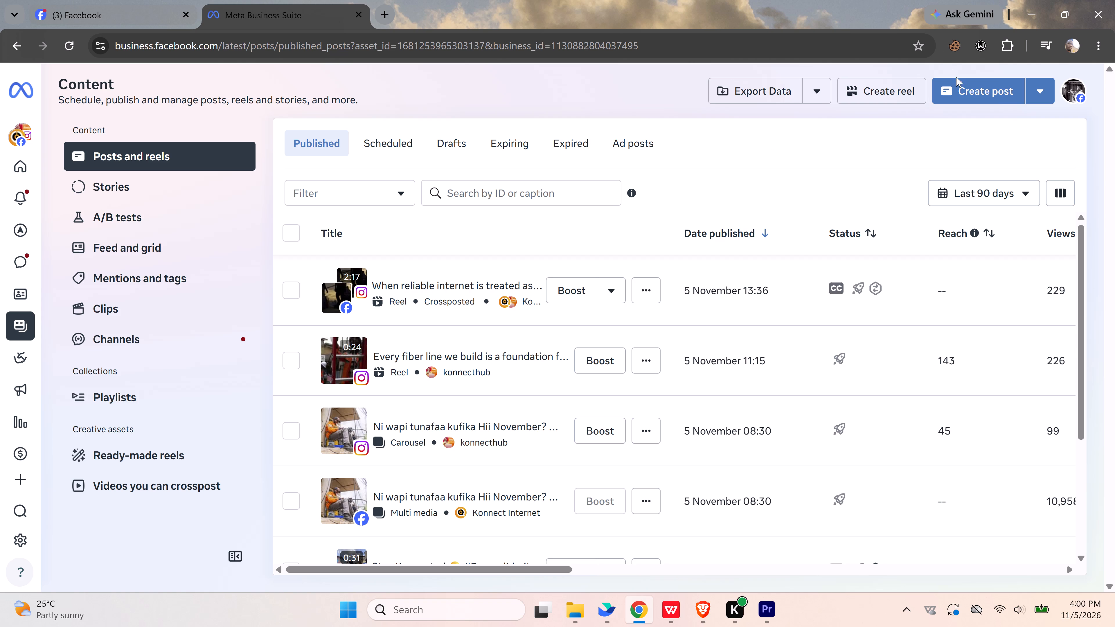
Start a new reel for Konnect Internet and konnecthub and upload the "Ukishazoea 5mbps" video.
click(888, 93)
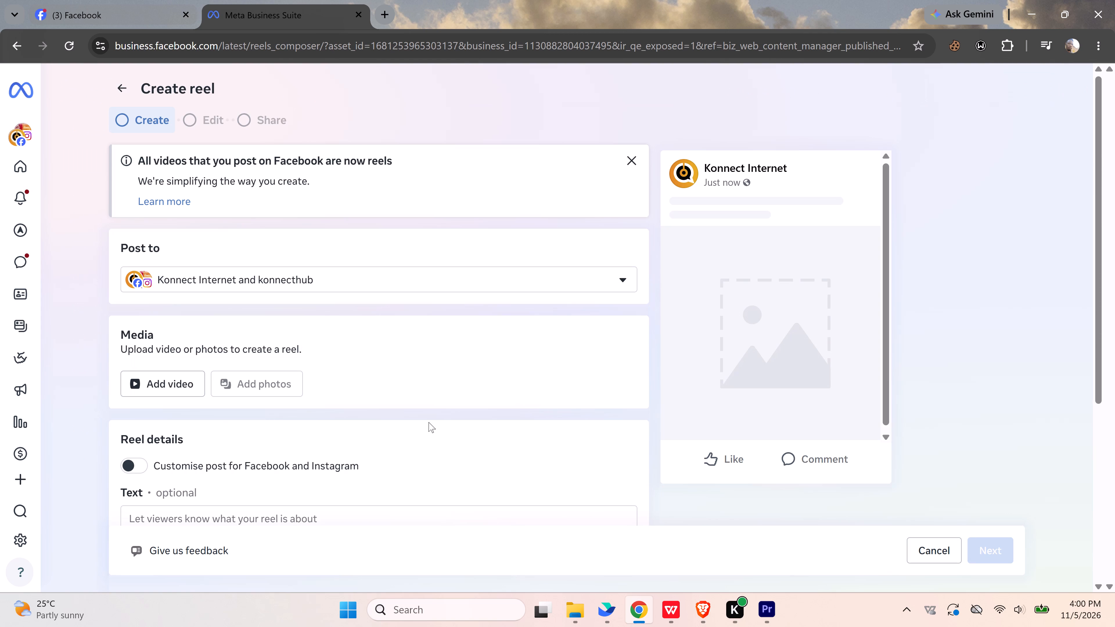
click(180, 388)
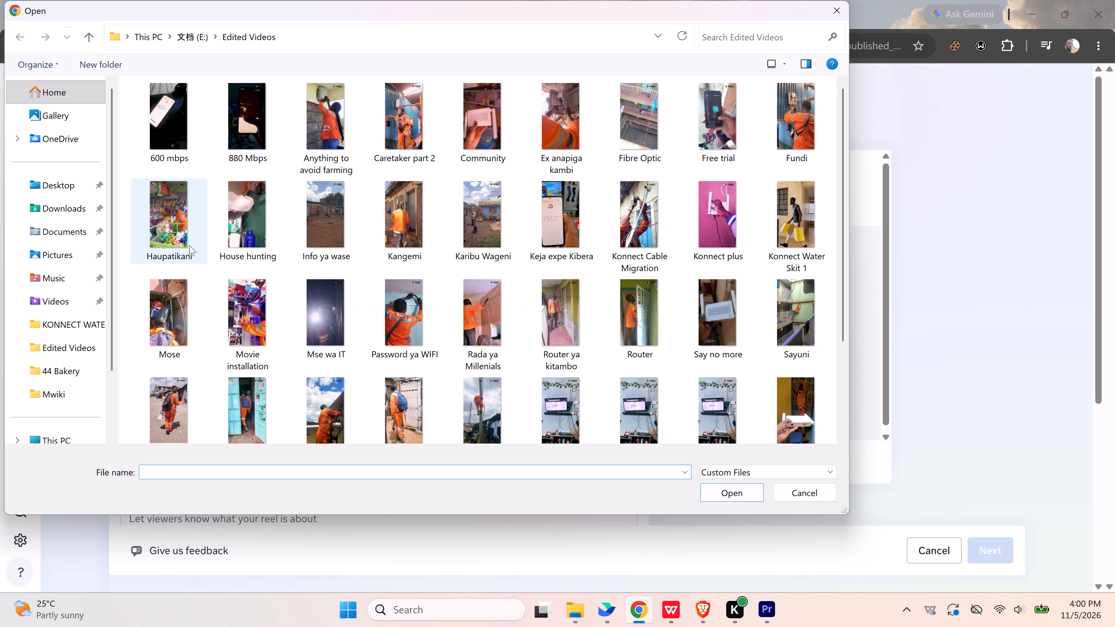
Upload the "Ukishazoea 5mbps" video from the Edited Videos folder to the new reel.
scroll(467, 335, down, 1)
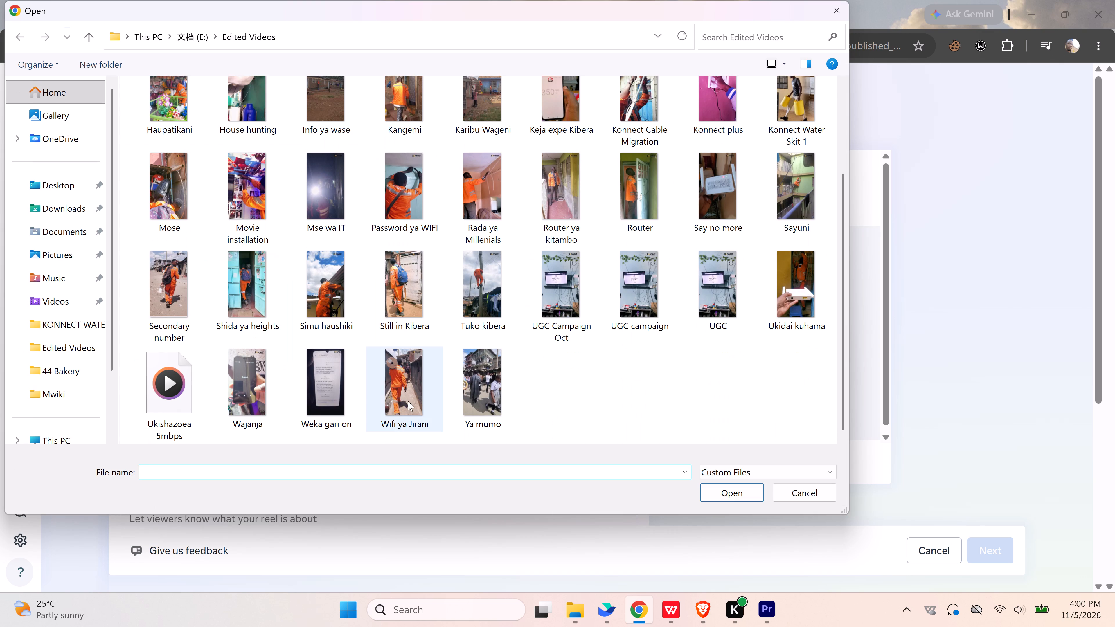
click(175, 390)
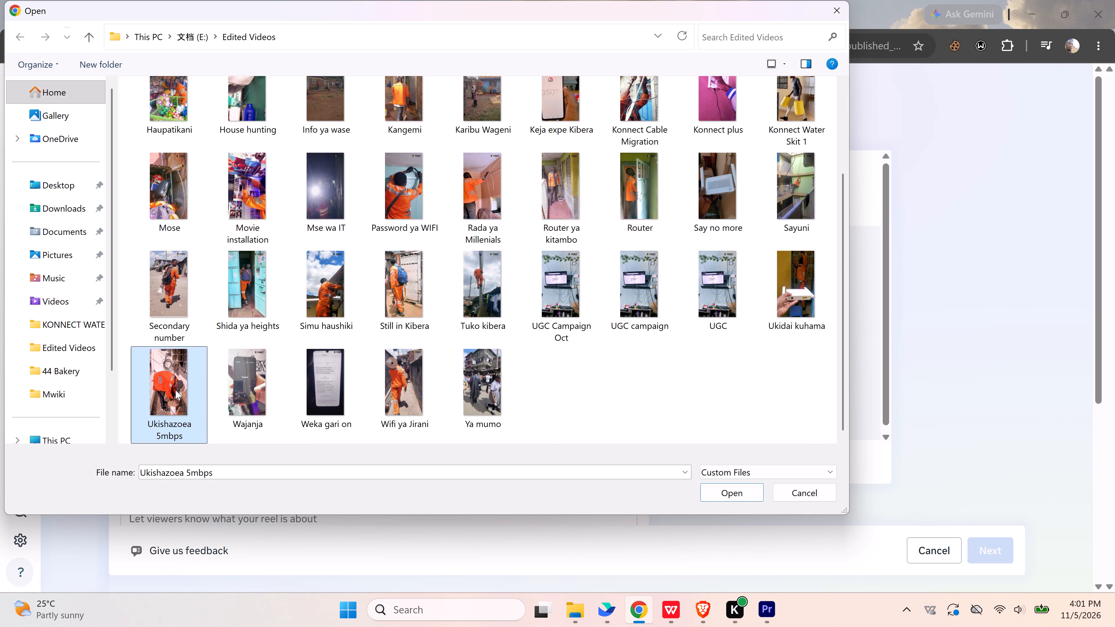
click(749, 490)
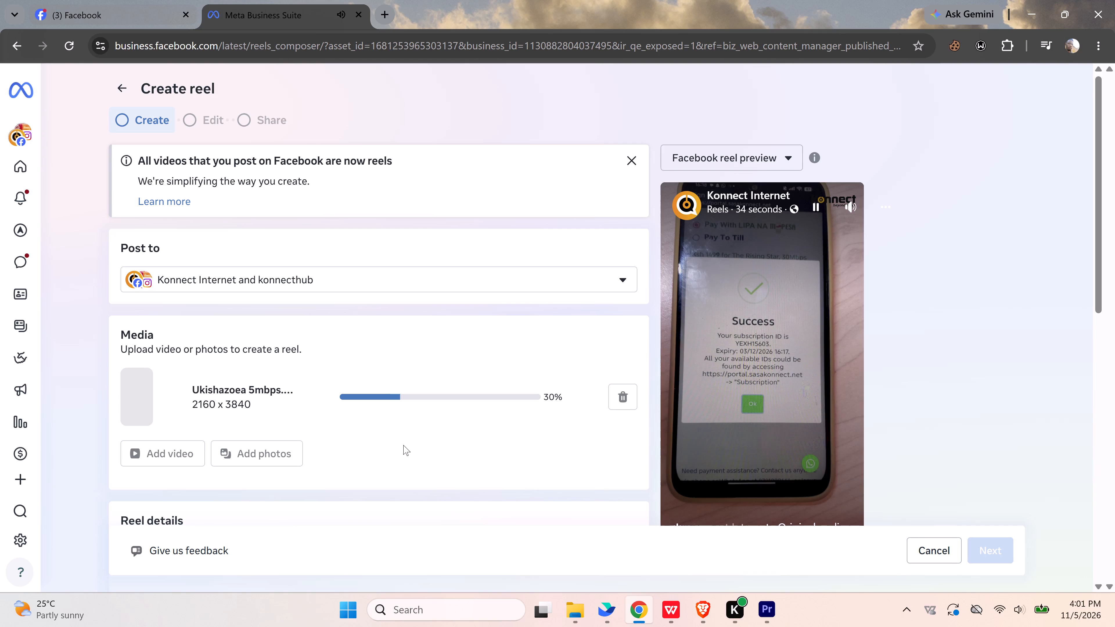
Pause the reel preview's playback.
scroll(354, 443, down, 1)
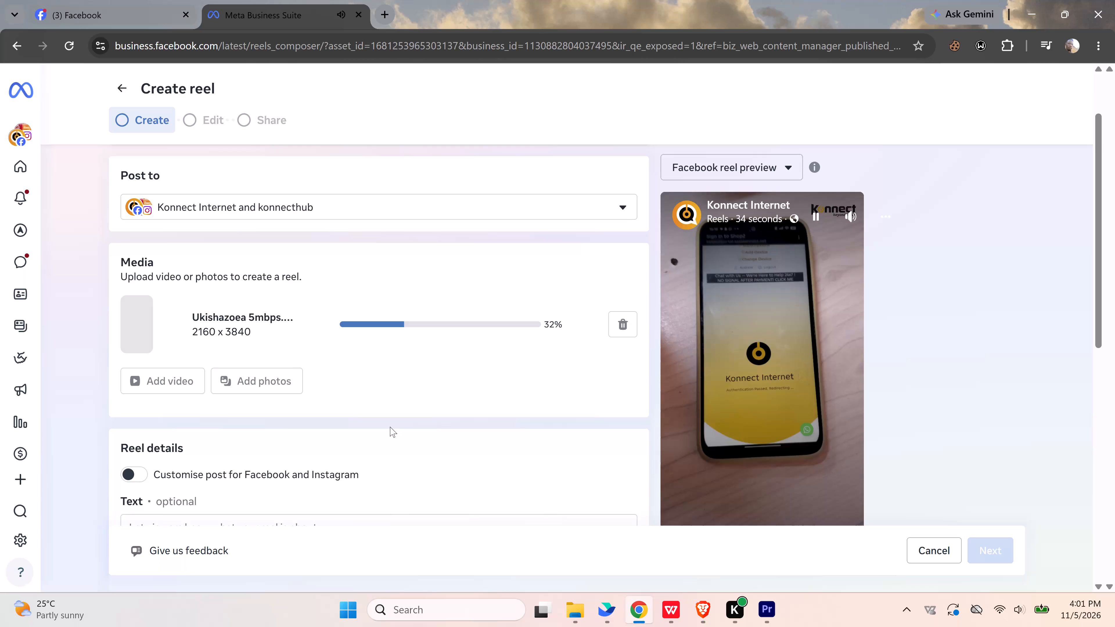
click(817, 221)
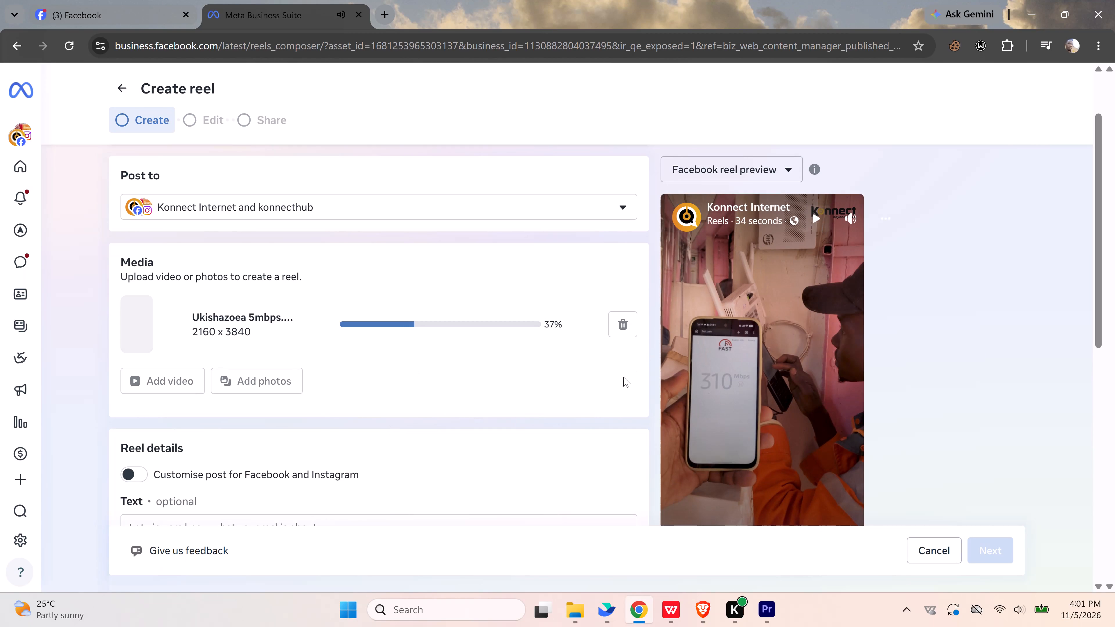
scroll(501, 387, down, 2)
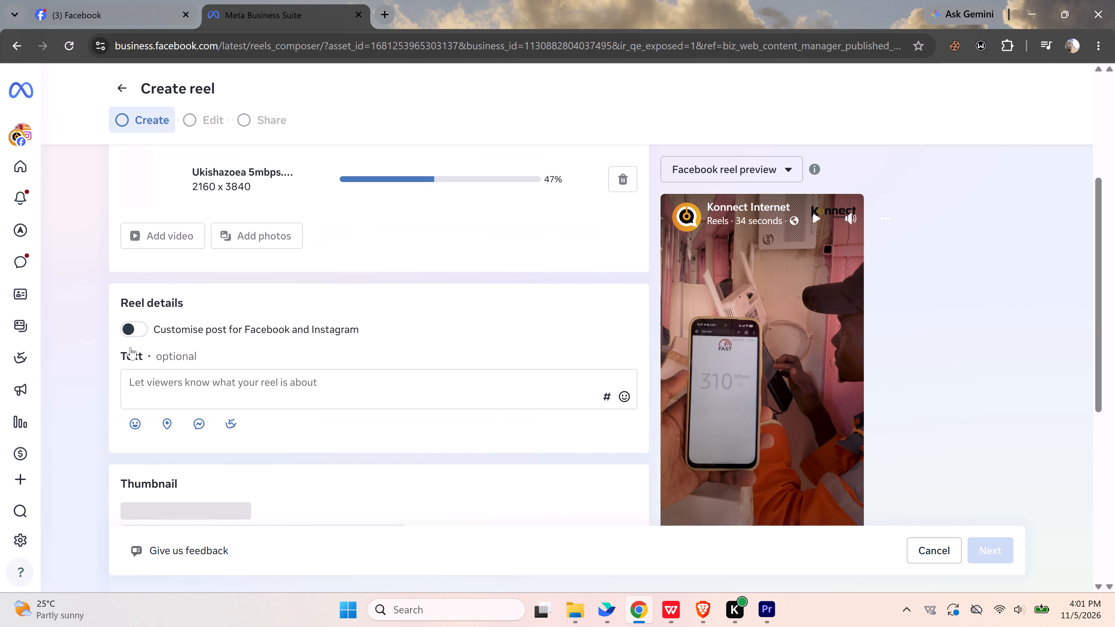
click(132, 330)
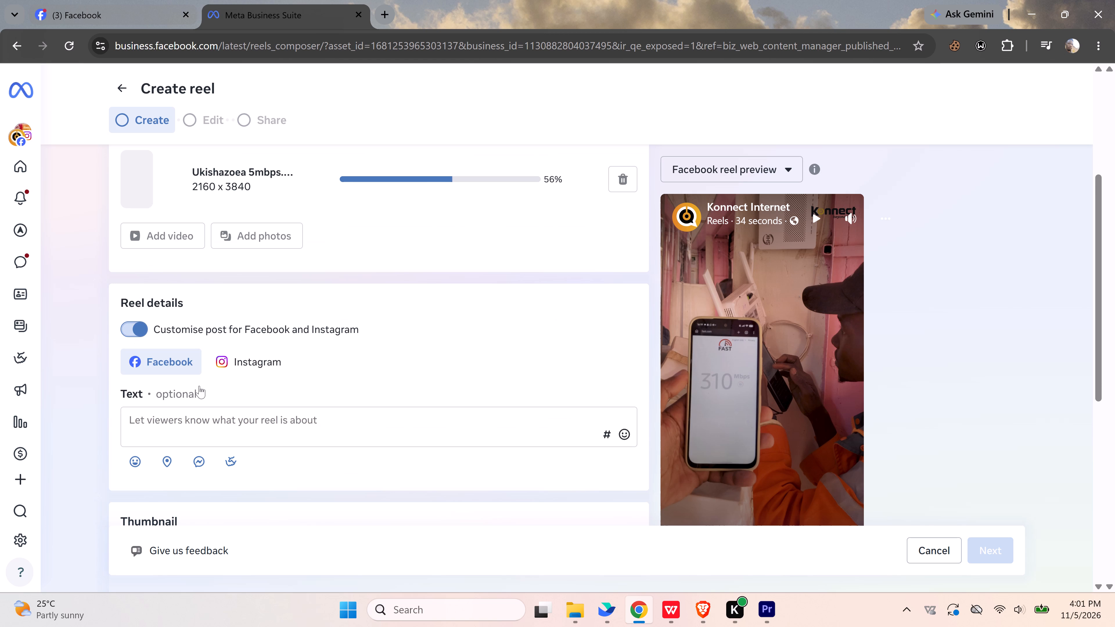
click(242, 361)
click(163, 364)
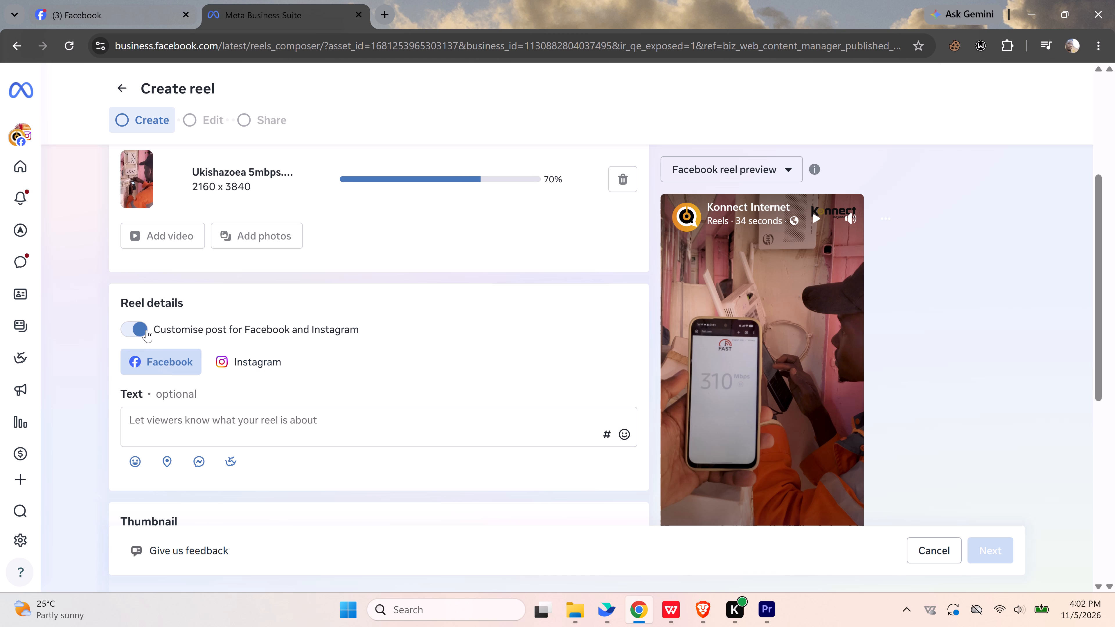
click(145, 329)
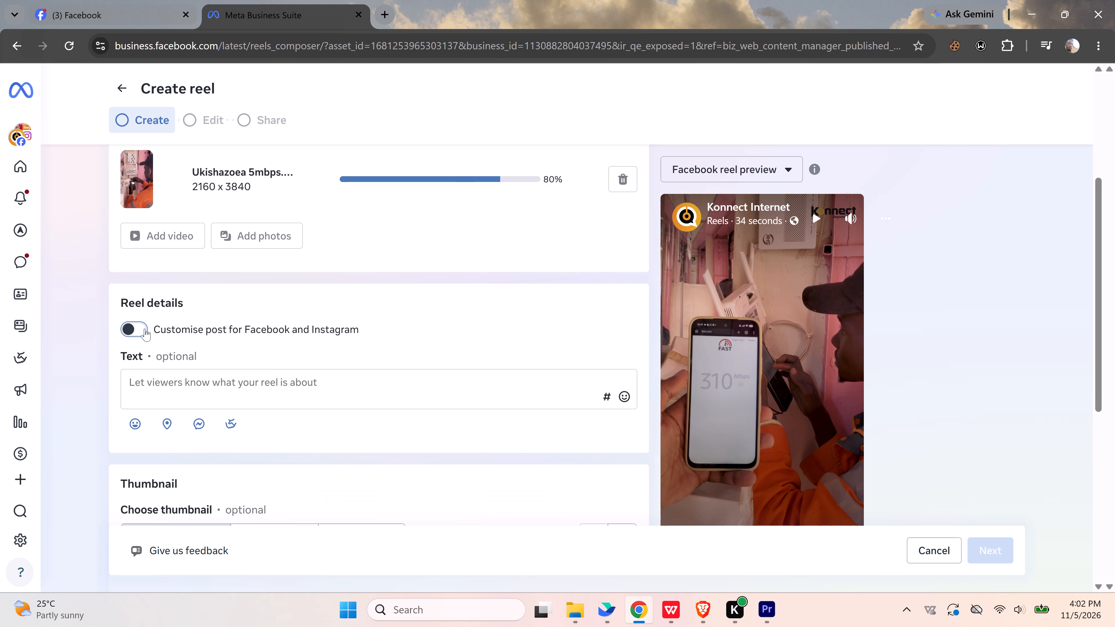
Enter "Umepatana na wifi ya Konnect ama umezoea speed ziko chini" as the reel's text, shared by Facebook and Instagram.
click(276, 383)
scroll(312, 357, down, 1)
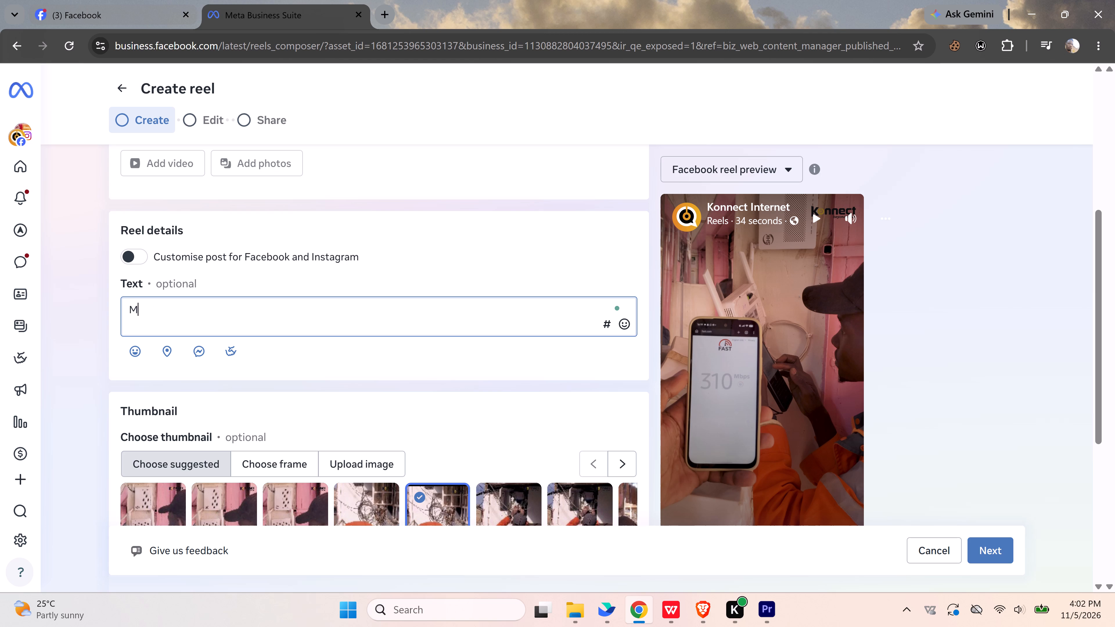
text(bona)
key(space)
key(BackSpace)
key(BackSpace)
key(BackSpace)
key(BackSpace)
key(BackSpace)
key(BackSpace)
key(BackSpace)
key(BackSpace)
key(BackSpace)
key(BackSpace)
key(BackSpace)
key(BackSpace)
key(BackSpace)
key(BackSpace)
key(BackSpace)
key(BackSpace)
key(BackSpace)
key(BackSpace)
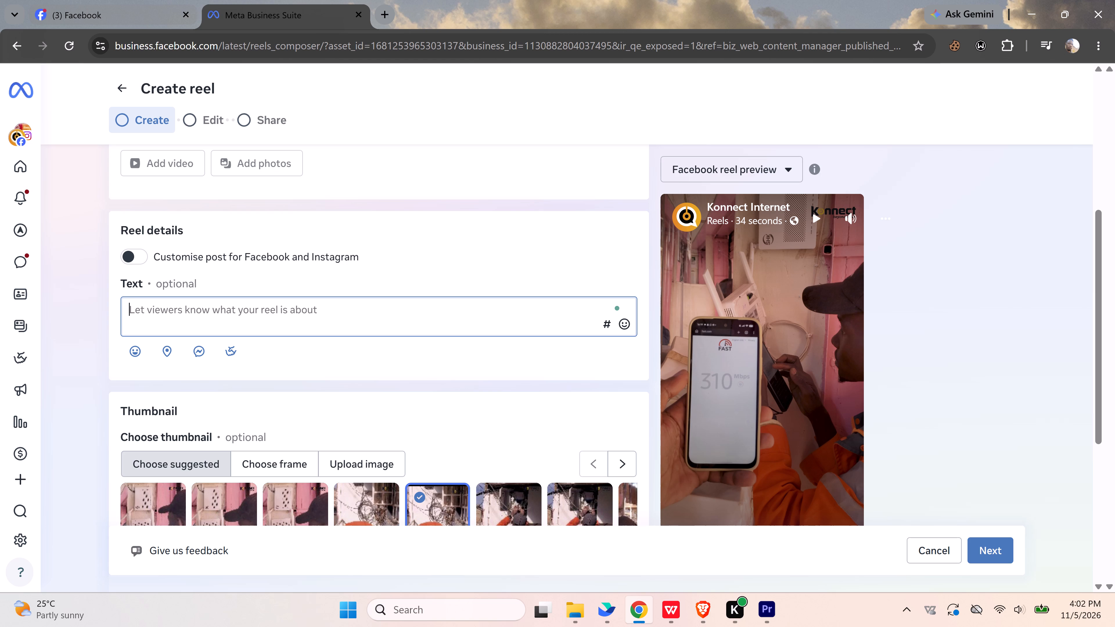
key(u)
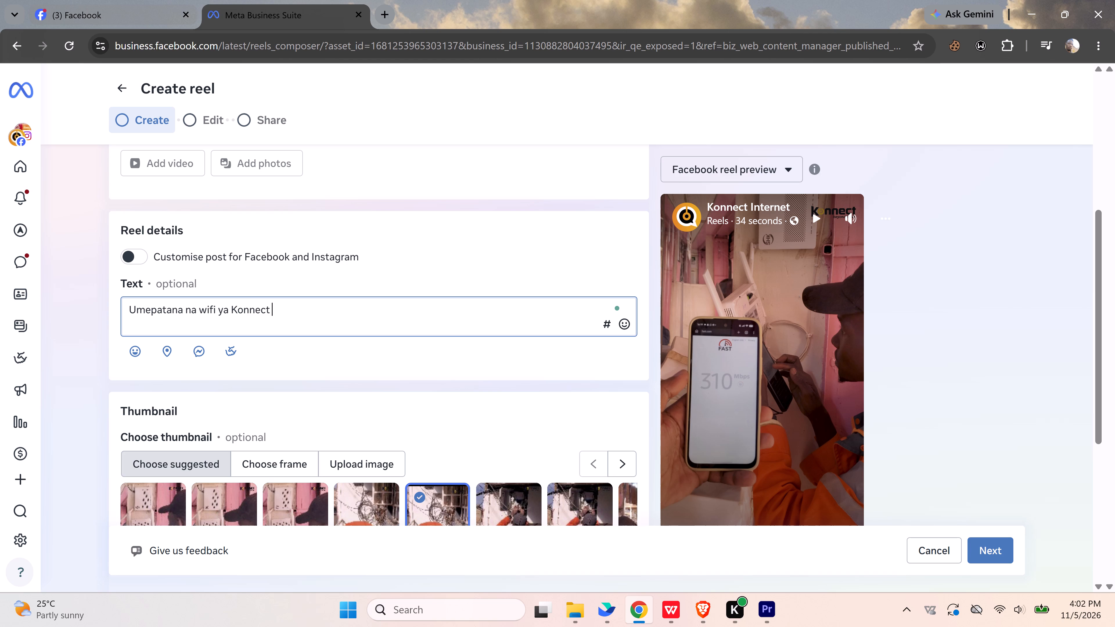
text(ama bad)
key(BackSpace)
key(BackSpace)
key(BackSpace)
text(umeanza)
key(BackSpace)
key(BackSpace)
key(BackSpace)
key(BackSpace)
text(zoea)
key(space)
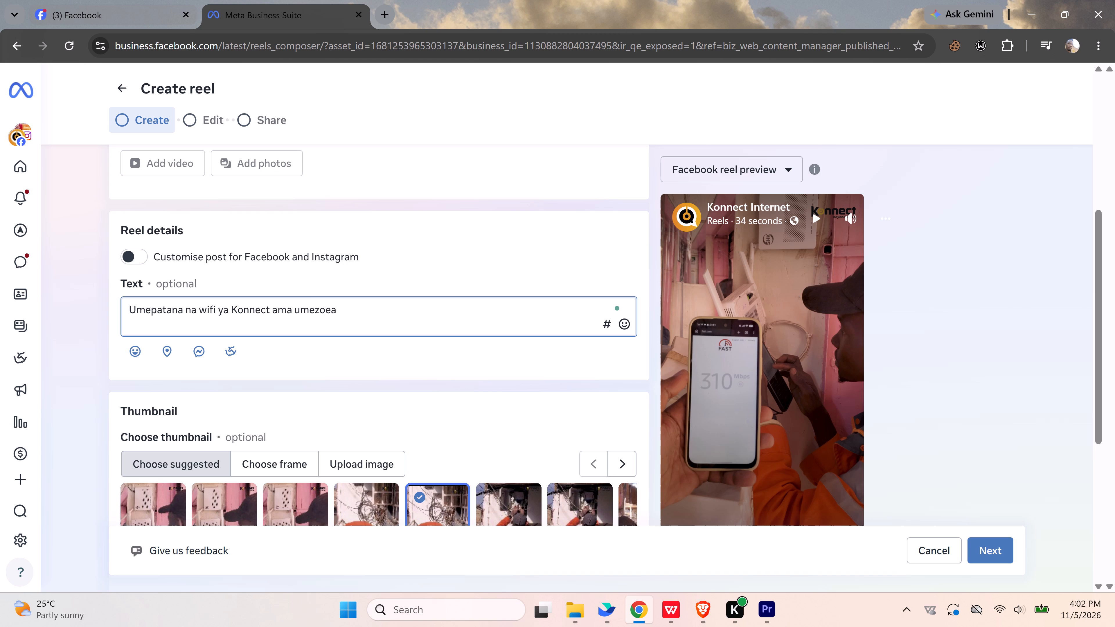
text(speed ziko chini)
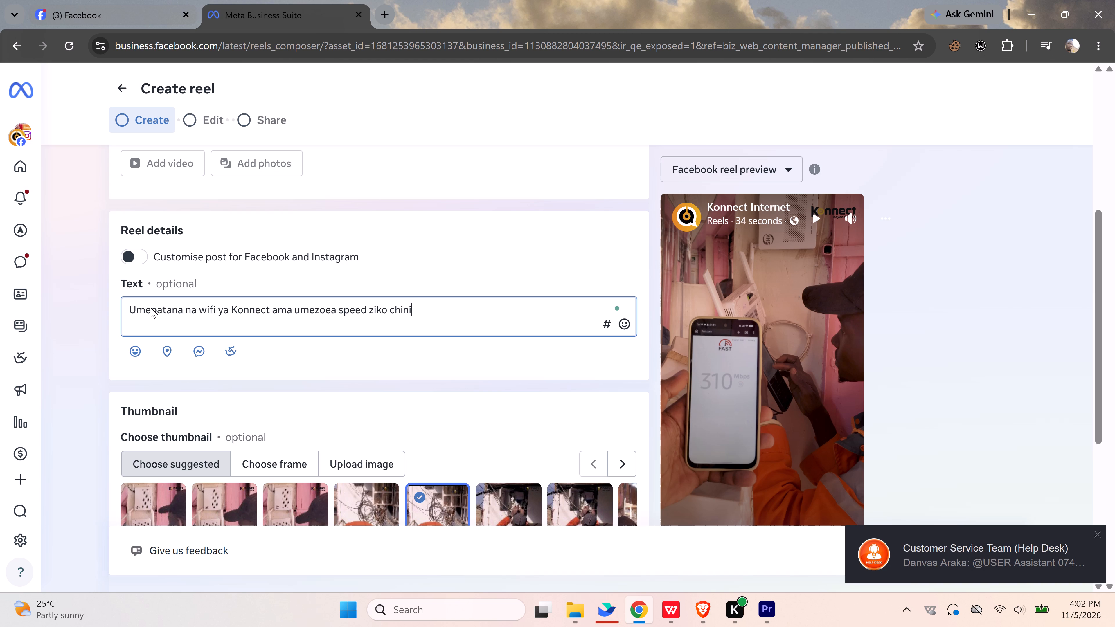
Replace "ziko chini" in the reel's text with "haziko na bei ni ya kukumaliza?" and add a blank line after it.
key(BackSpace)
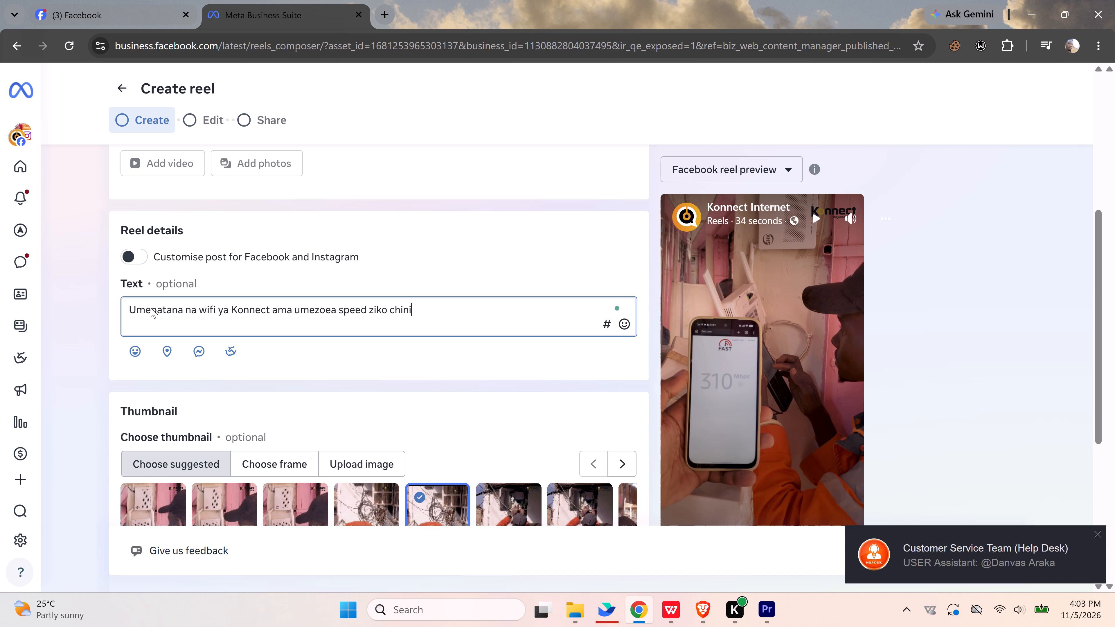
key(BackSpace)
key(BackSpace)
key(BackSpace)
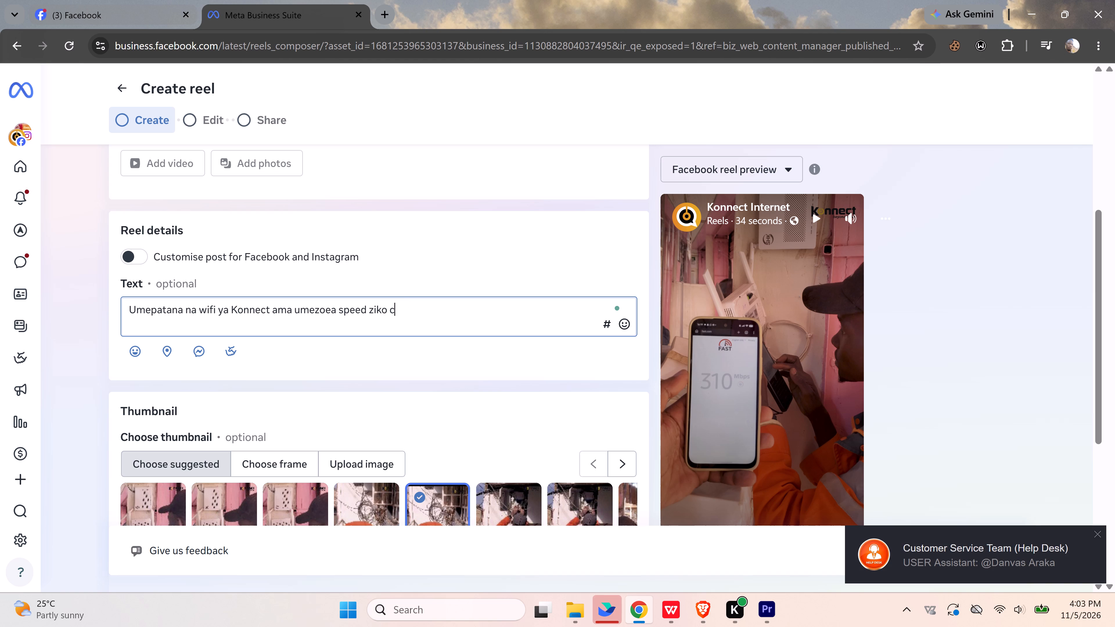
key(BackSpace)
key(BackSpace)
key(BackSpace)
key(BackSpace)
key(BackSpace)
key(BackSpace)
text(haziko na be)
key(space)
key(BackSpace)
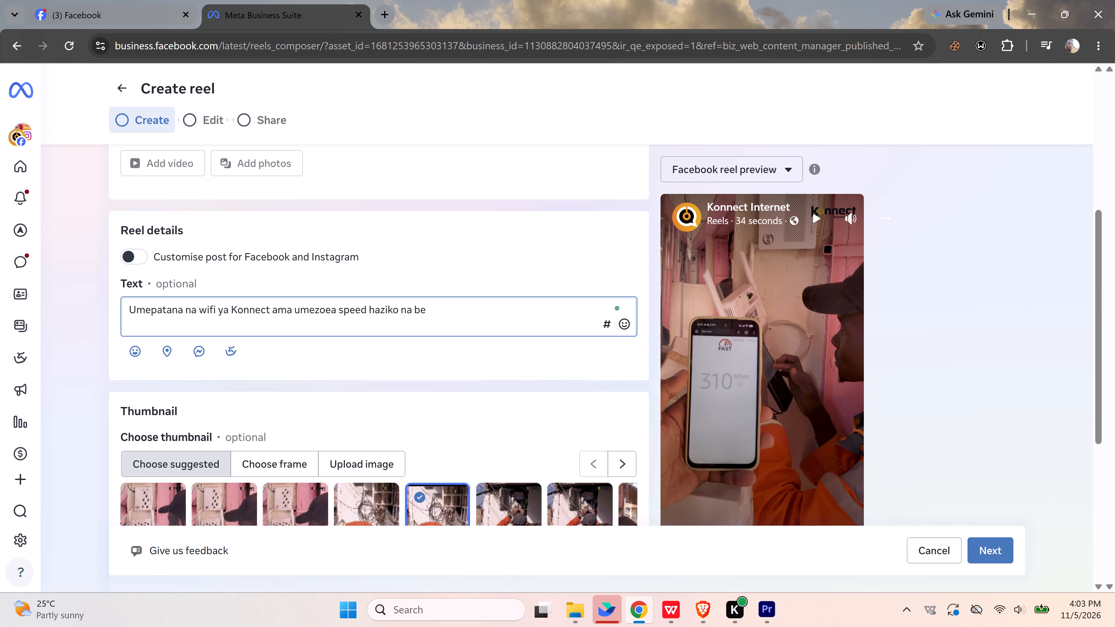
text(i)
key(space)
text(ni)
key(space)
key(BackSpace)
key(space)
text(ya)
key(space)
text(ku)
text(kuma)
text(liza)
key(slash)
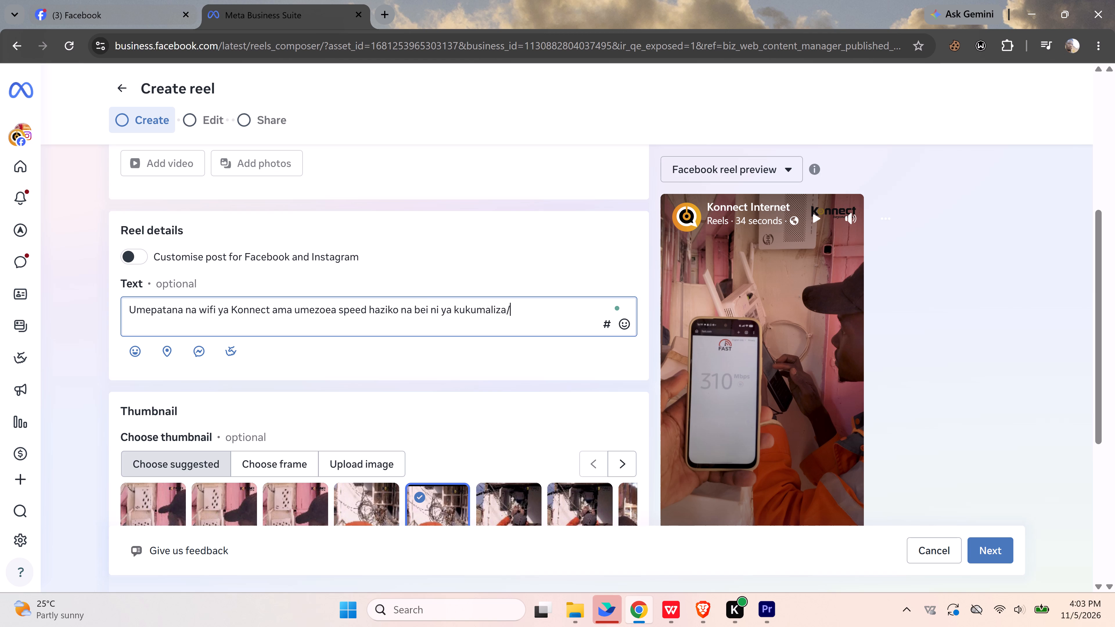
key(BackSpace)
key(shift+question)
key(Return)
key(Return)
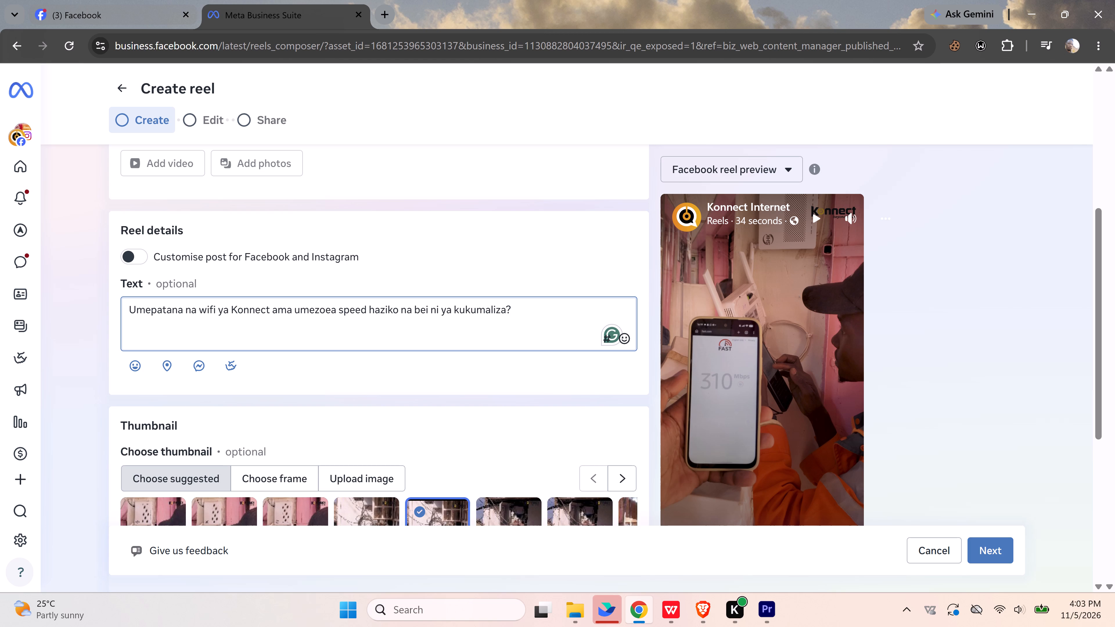
Add the hashtags #KonnectInternet and #StayKonnected on a separate line below the question in the reel text.
key(ctrl+3)
key(shift+numbersign)
key(k)
text(one)
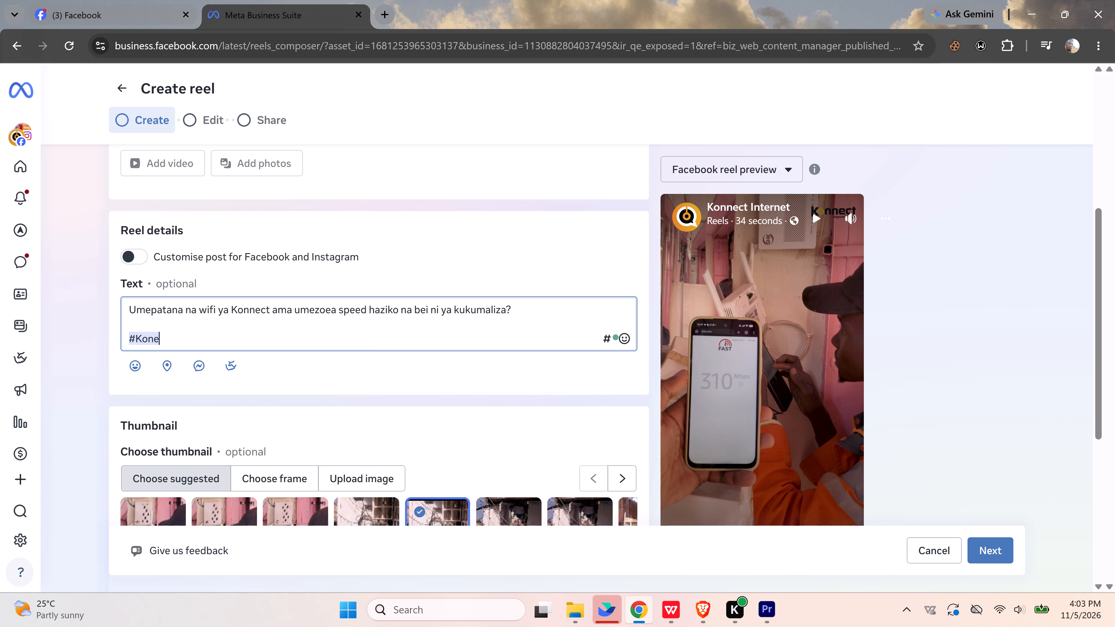
key(BackSpace)
text(nect)
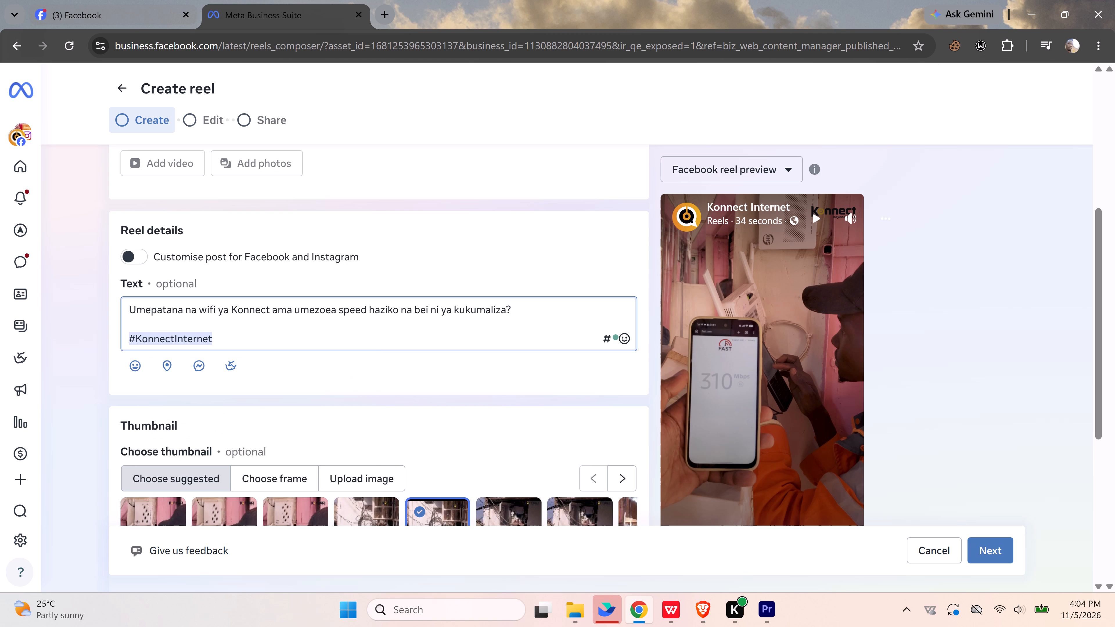
key(shift+numbersign)
key(s)
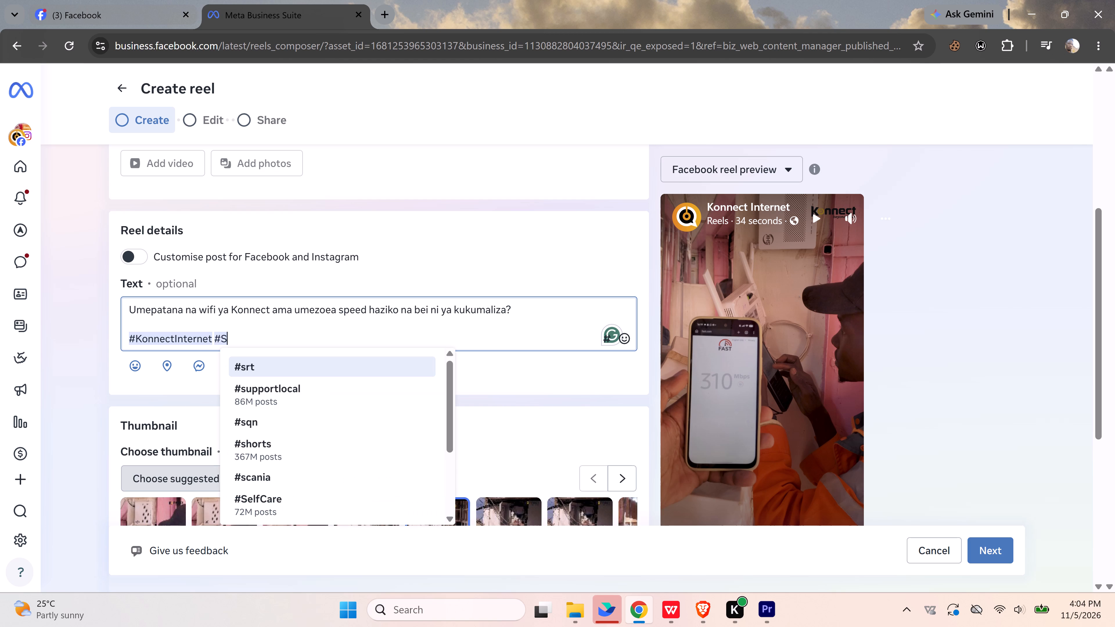
key(BackSpace)
text(tay)
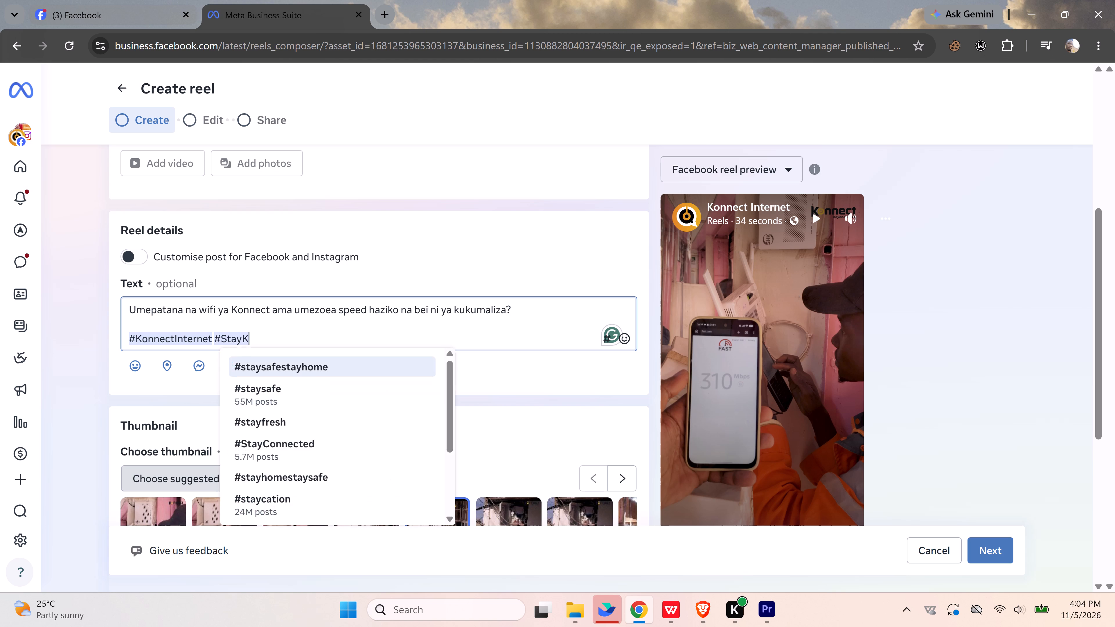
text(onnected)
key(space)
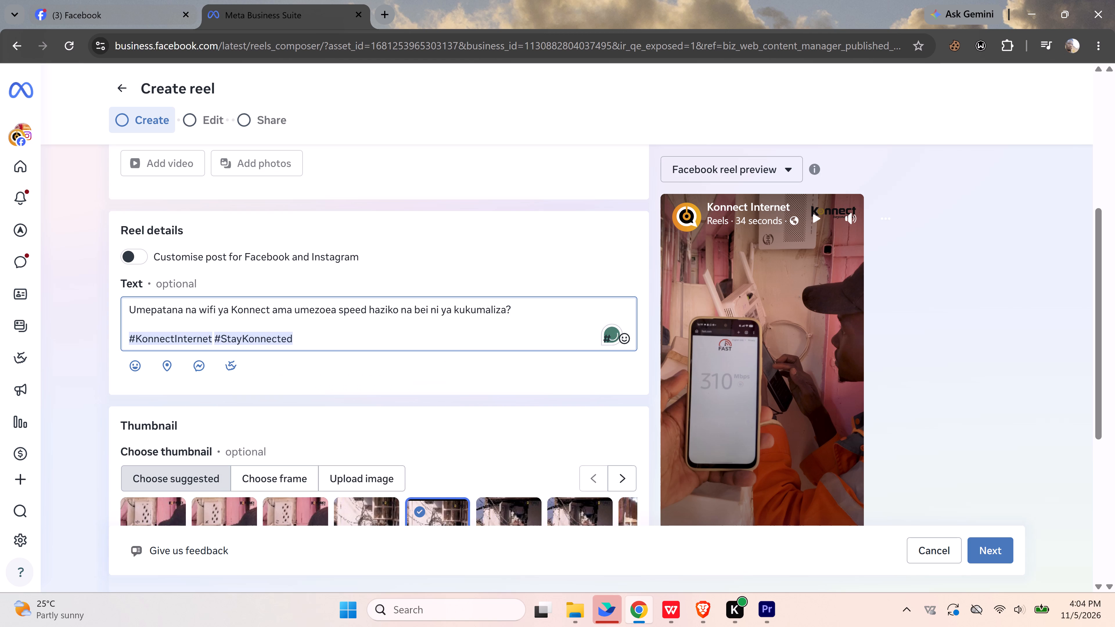
Add the hashtag #BeyondLimits after #StayKonnected in the reel text.
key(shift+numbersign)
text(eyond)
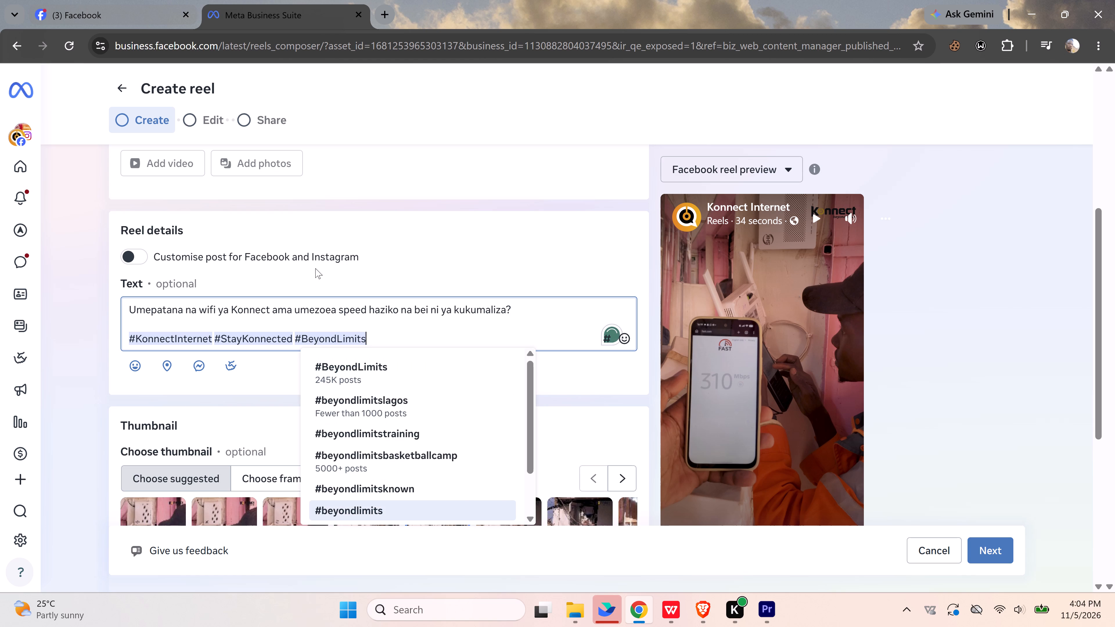
click(477, 250)
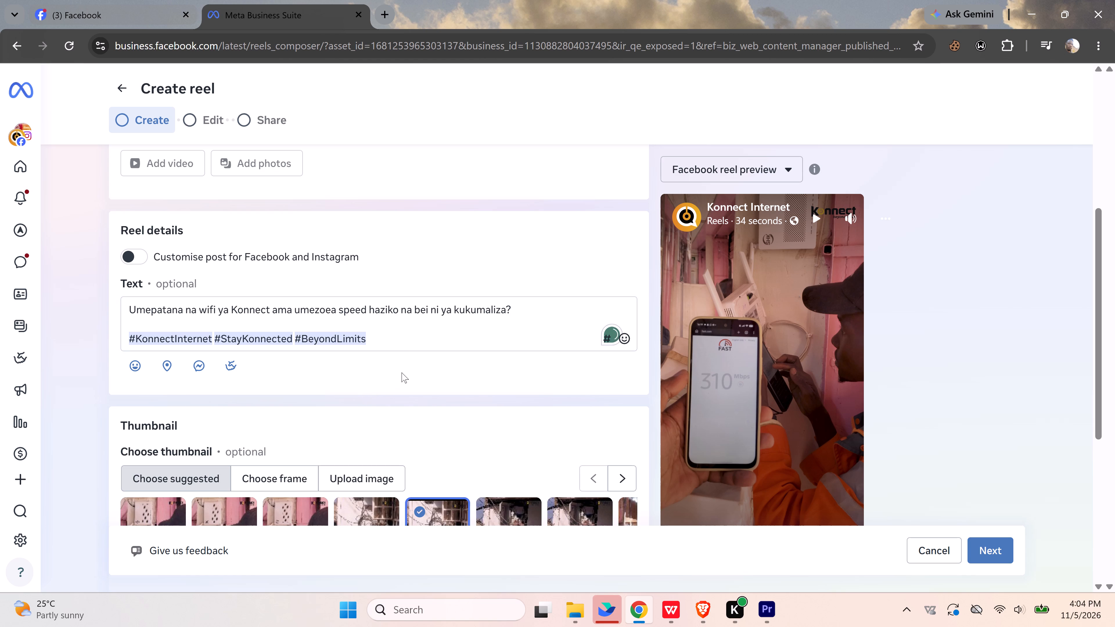
Switch the reel preview to the Facebook Feed version.
scroll(387, 389, down, 2)
scroll(919, 341, down, 1)
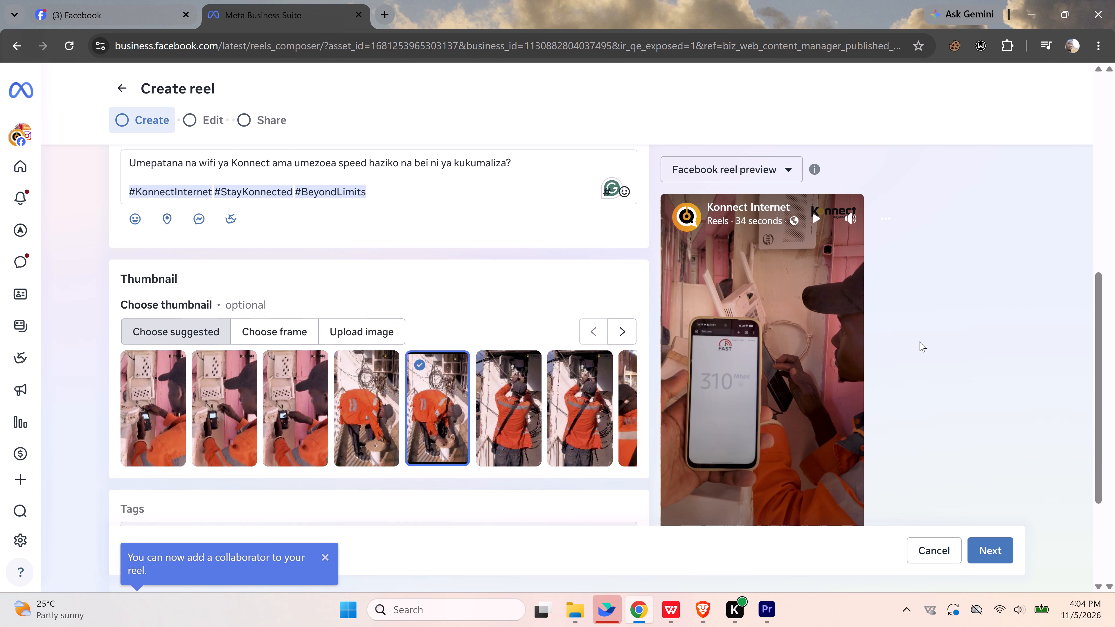
scroll(920, 341, down, 3)
scroll(939, 345, up, 4)
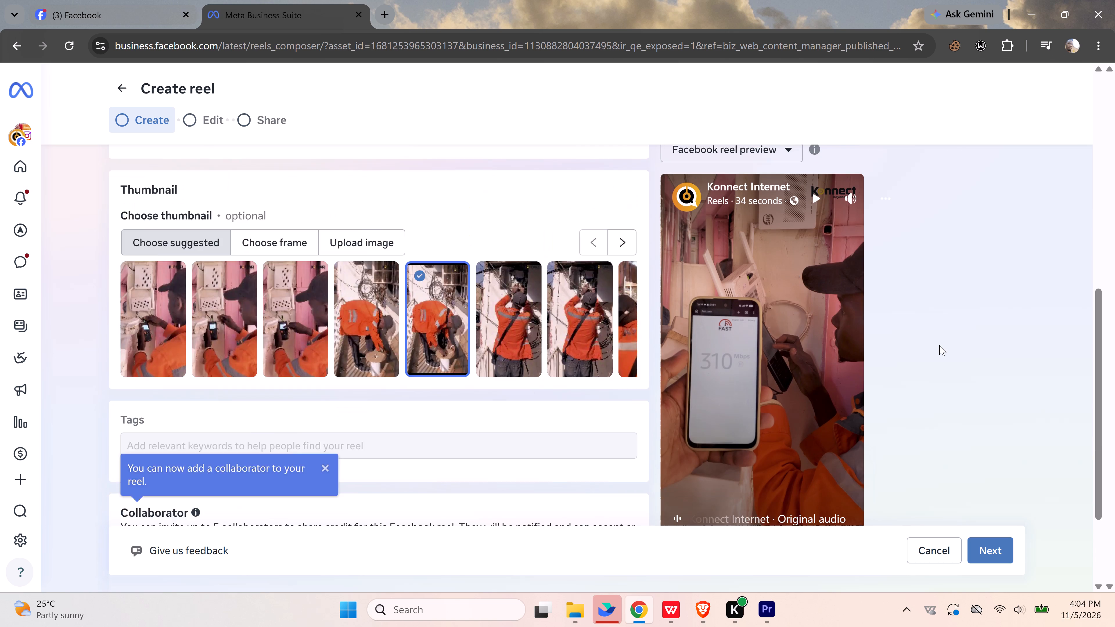
click(787, 171)
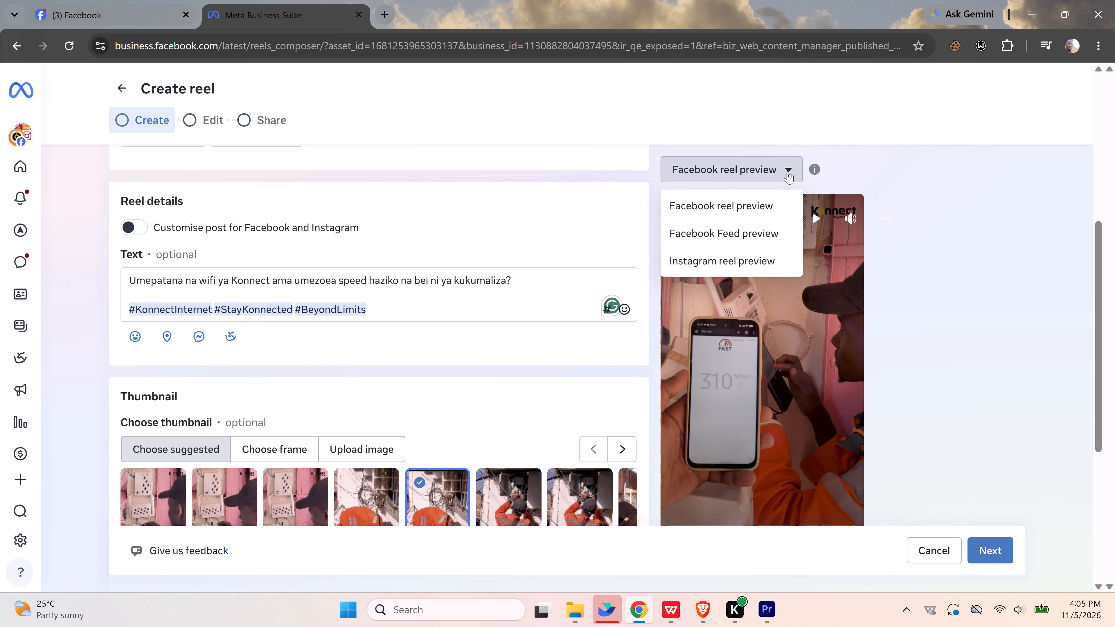
click(751, 229)
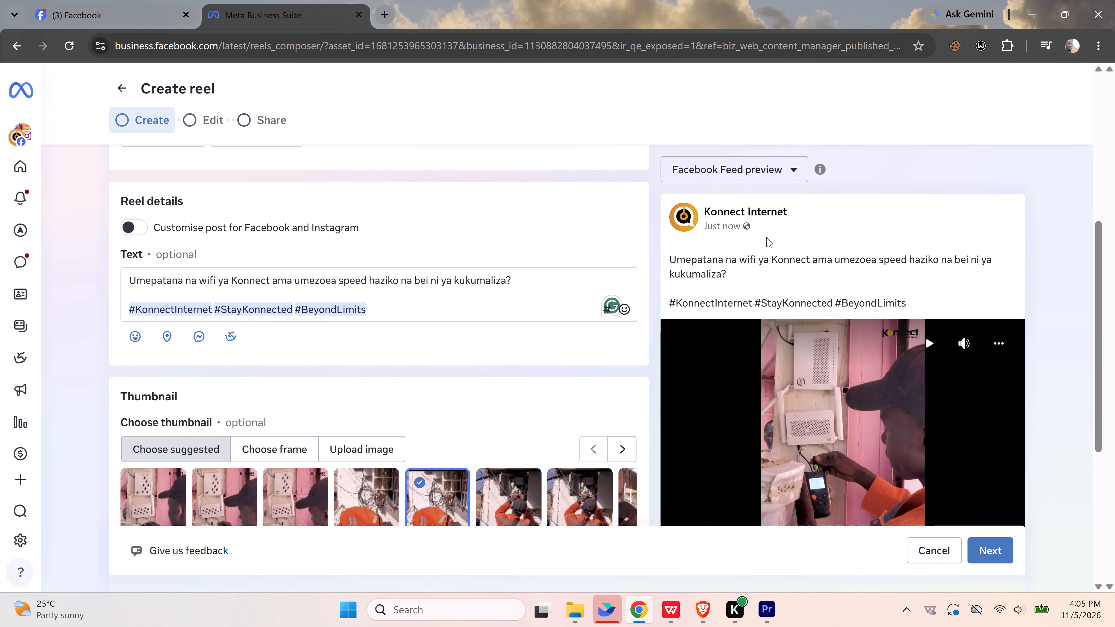
Choose the third suggested frame, with the technician holding the meter, as the reel thumbnail.
scroll(861, 234, down, 1)
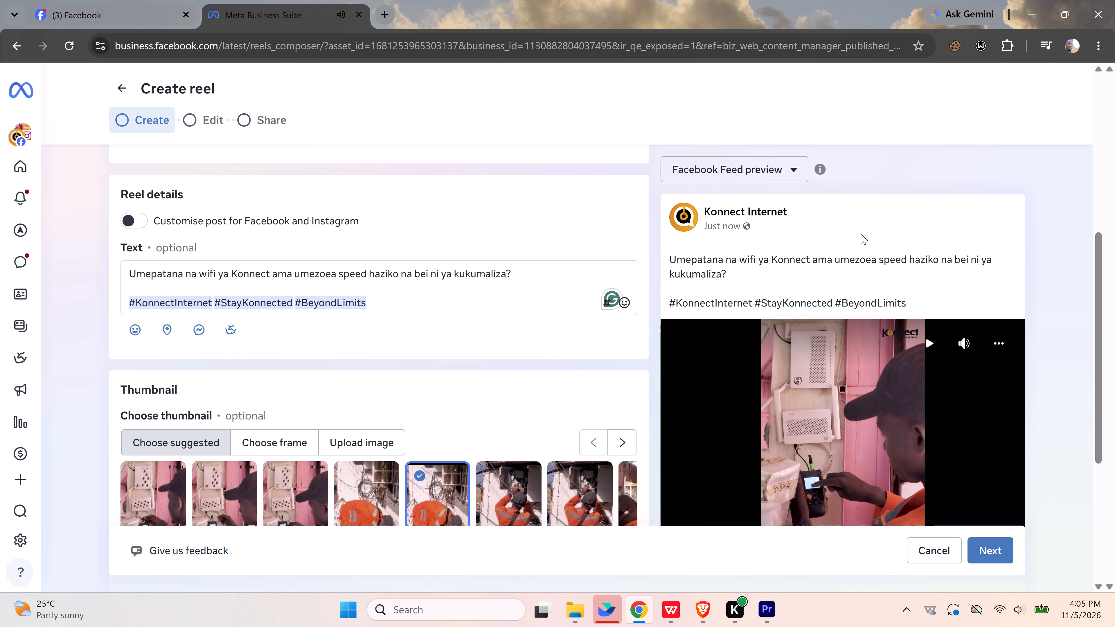
scroll(1076, 264, down, 3)
scroll(1073, 275, up, 2)
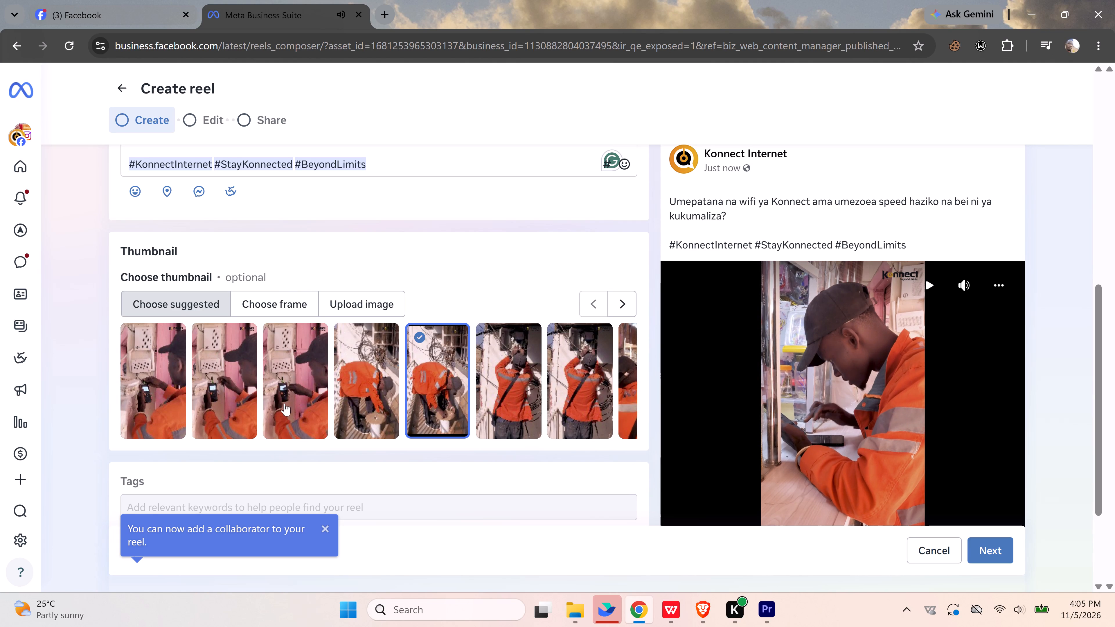
click(293, 391)
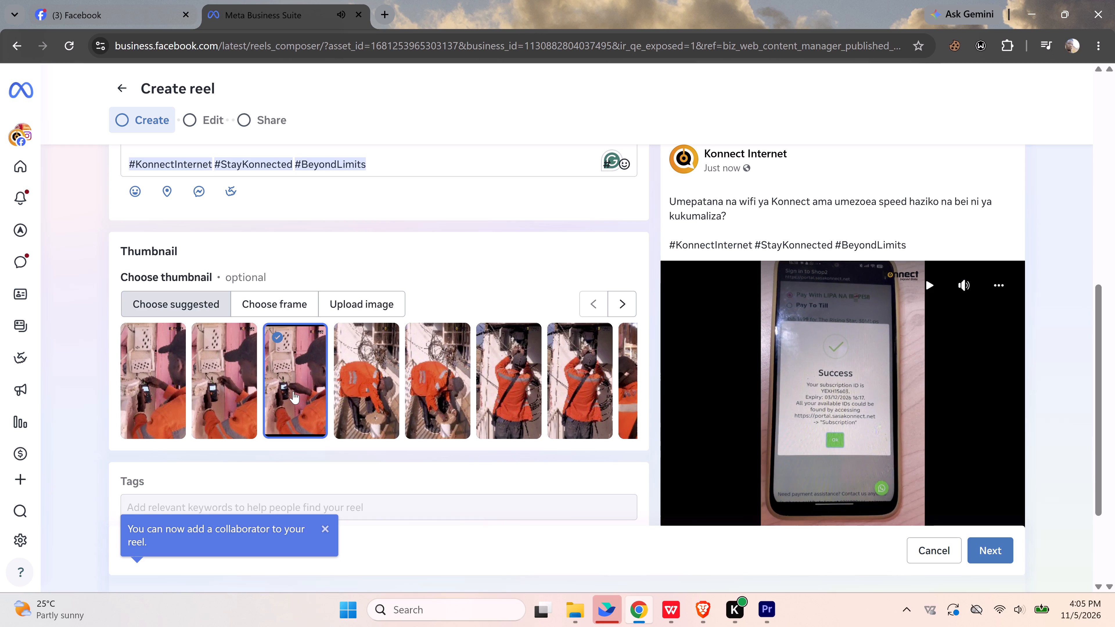
Review the reel's tags, collaborator, text, media and destination details from end to end.
scroll(475, 470, down, 1)
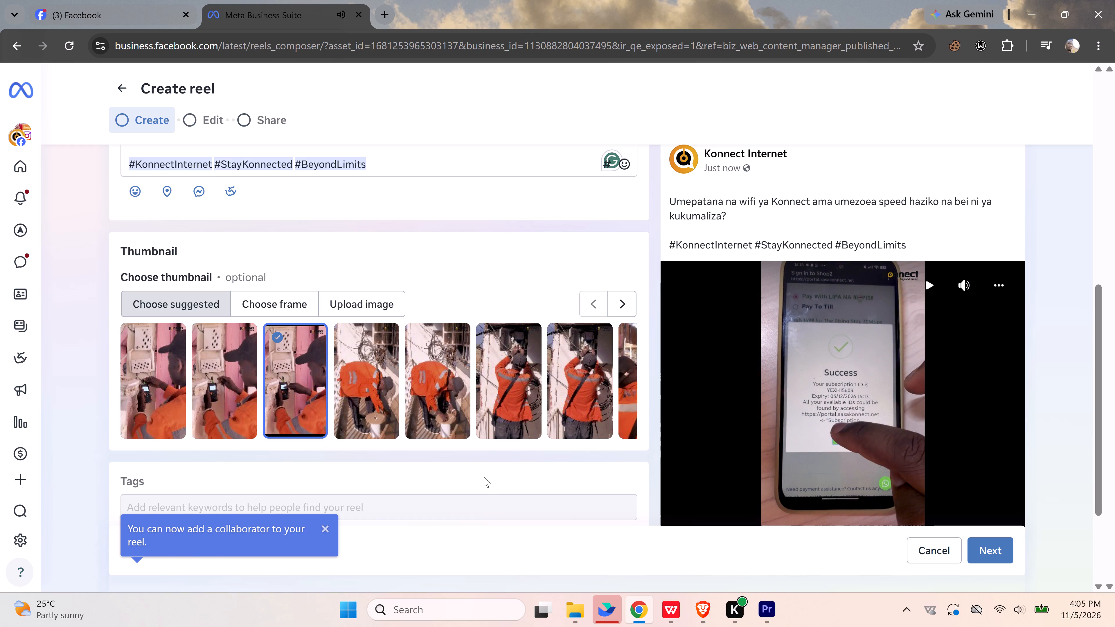
scroll(404, 433, down, 2)
scroll(381, 449, down, 1)
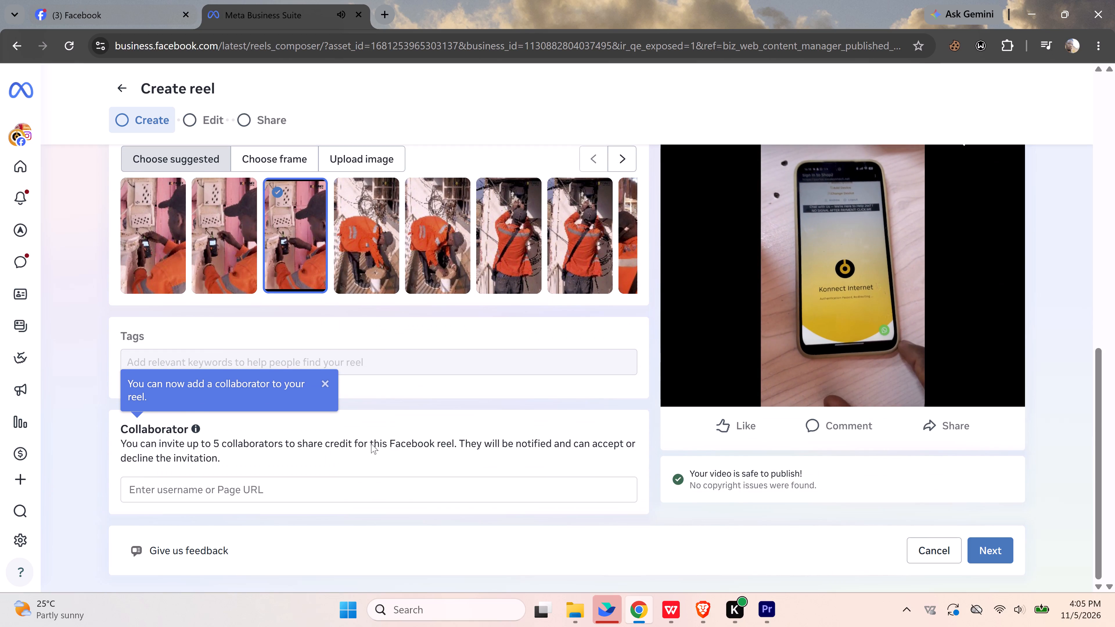
scroll(233, 455, down, 2)
scroll(371, 441, up, 4)
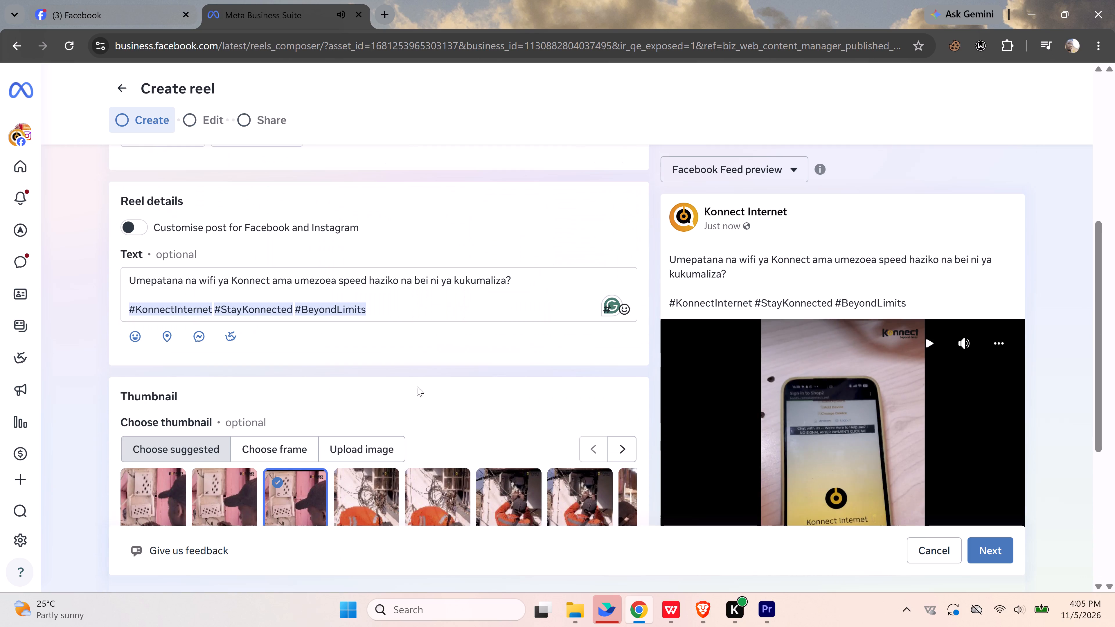
scroll(400, 396, up, 3)
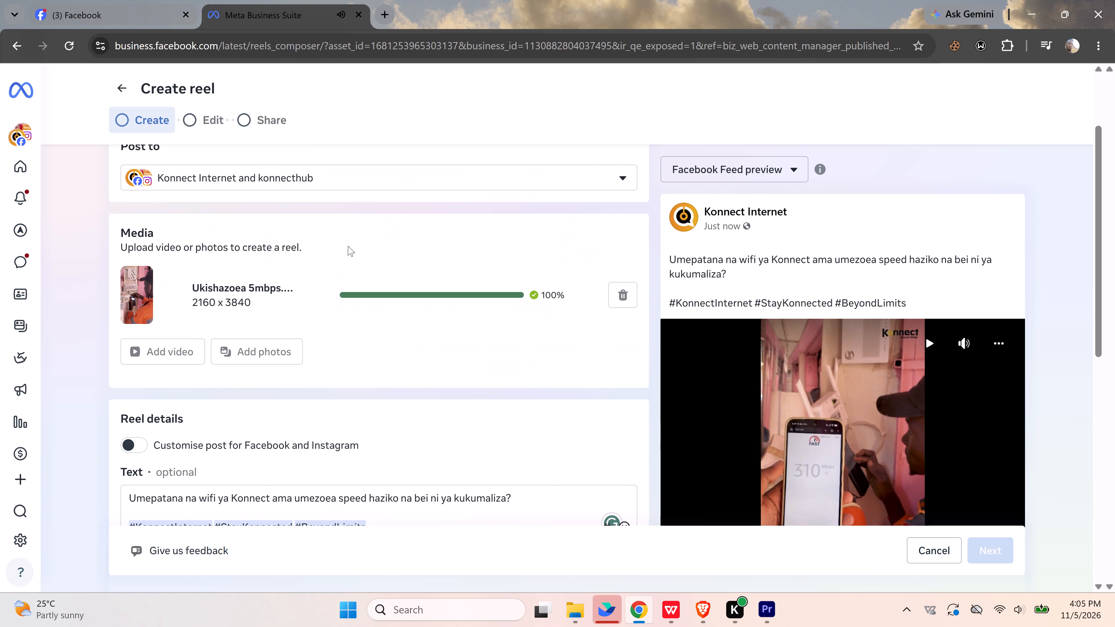
scroll(350, 247, up, 4)
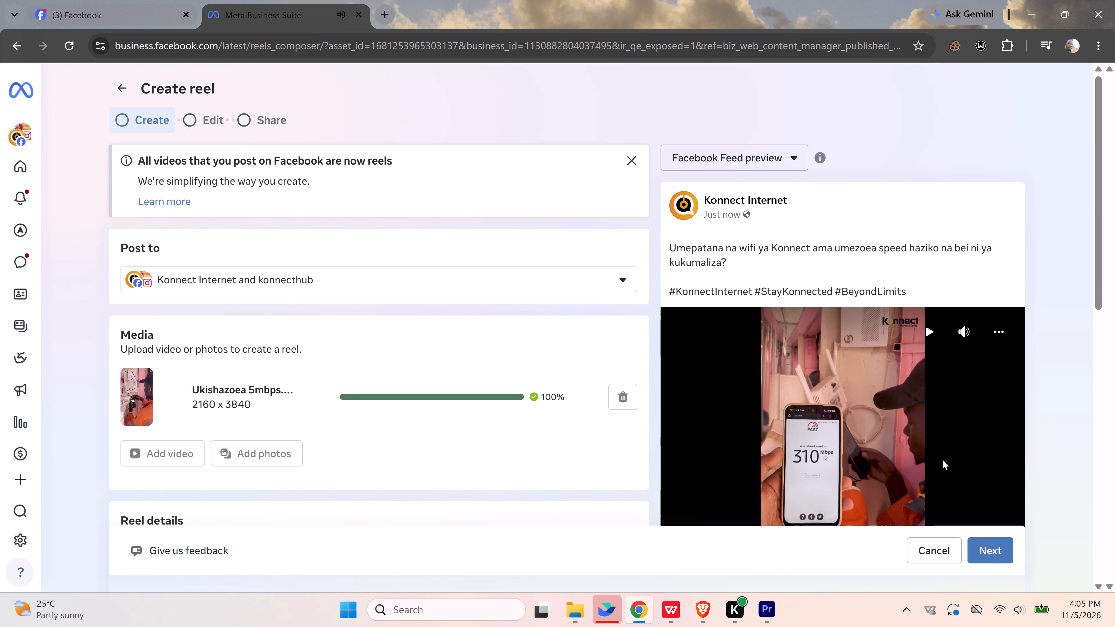
Continue to the sharing stage without video edits and set scheduled publishing at 17:00 for both Facebook and Instagram.
click(990, 552)
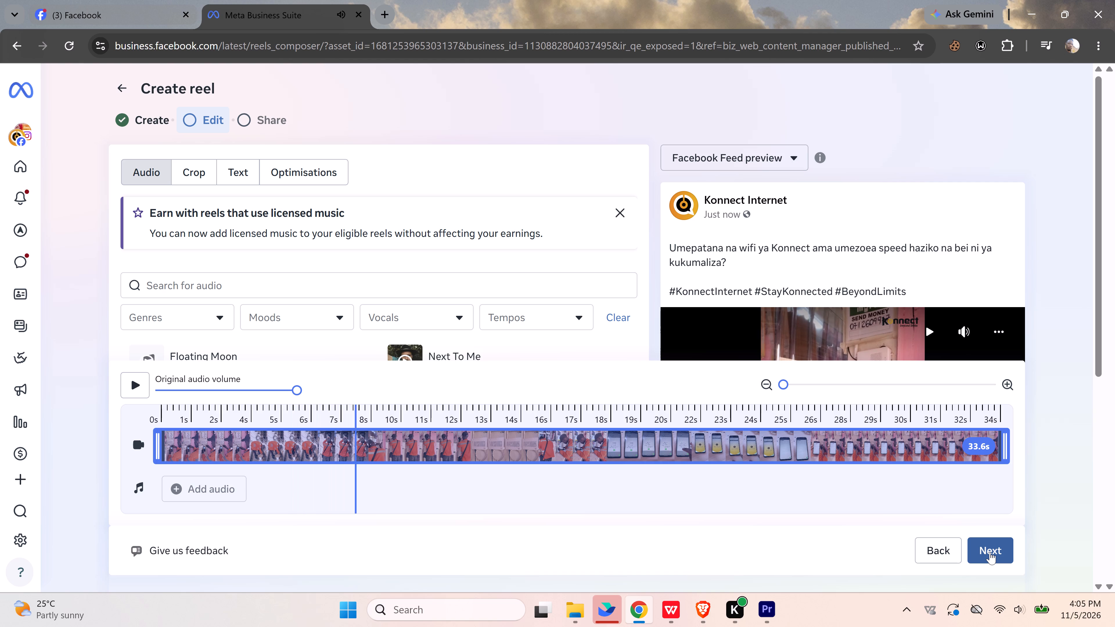
click(990, 552)
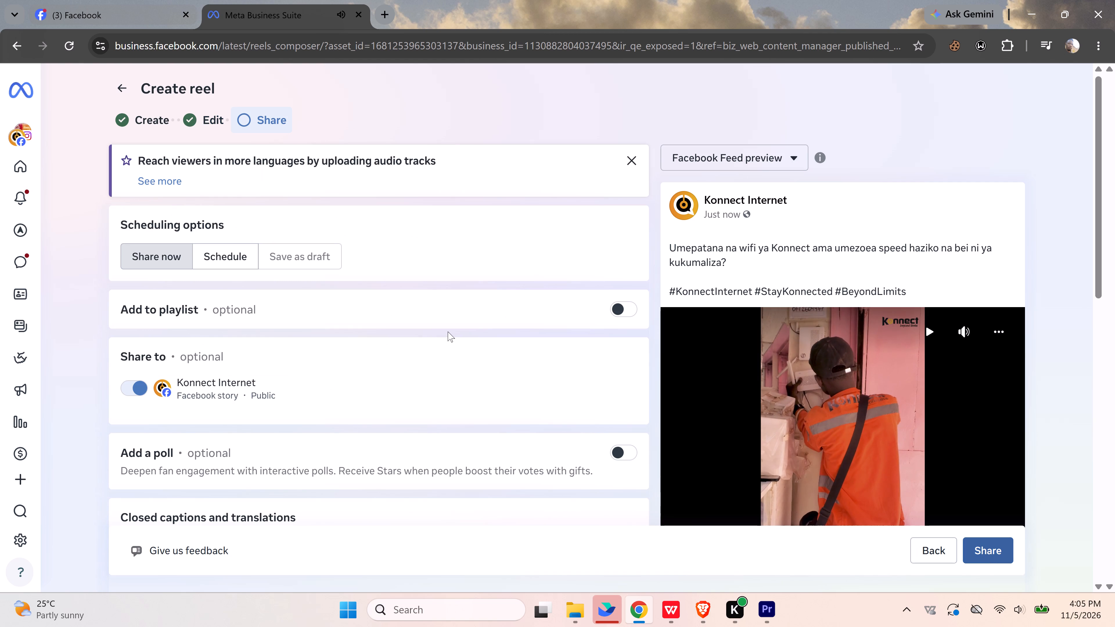
click(211, 261)
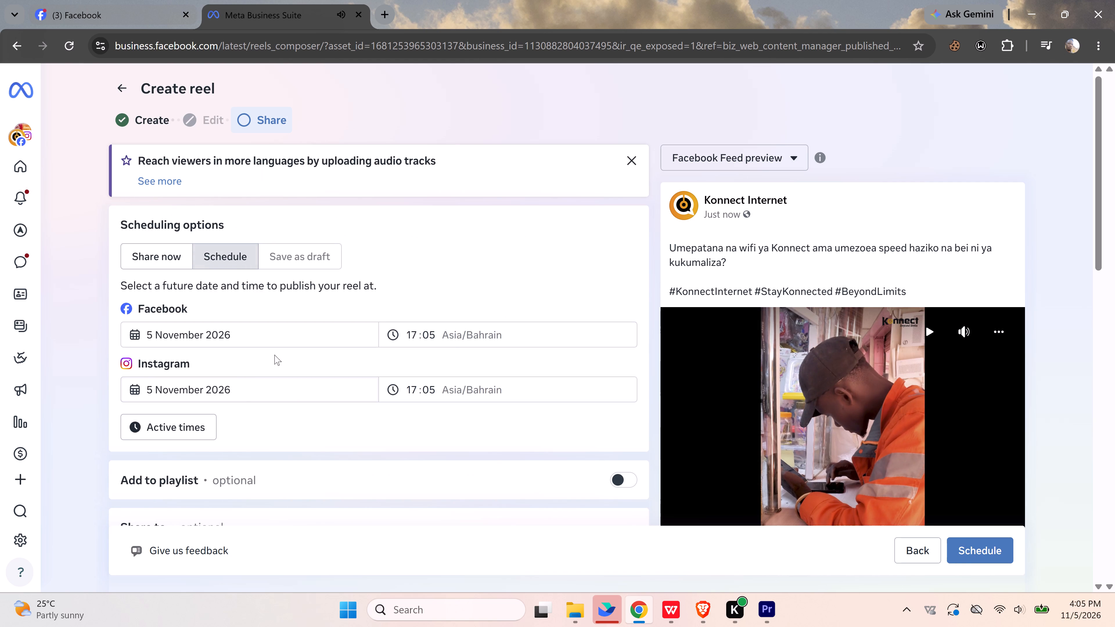
click(425, 332)
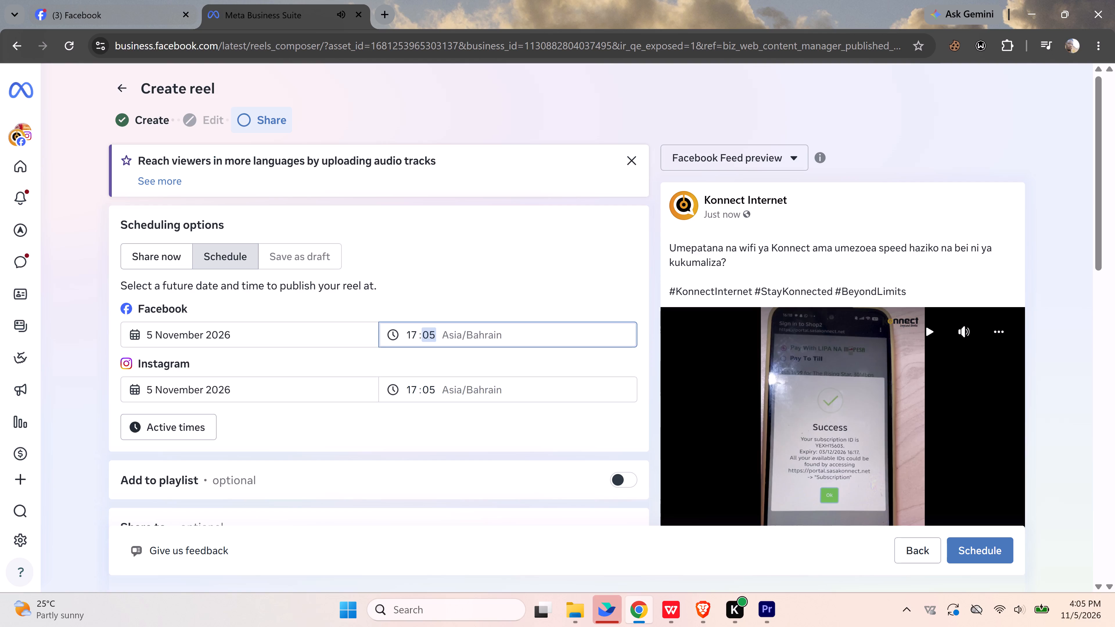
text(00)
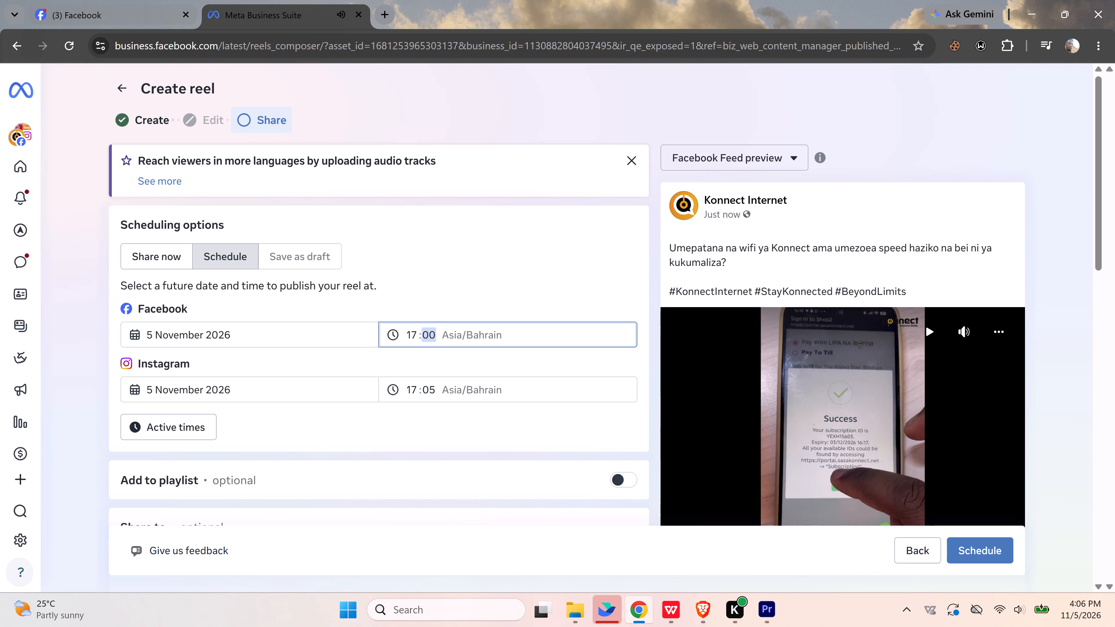
click(432, 386)
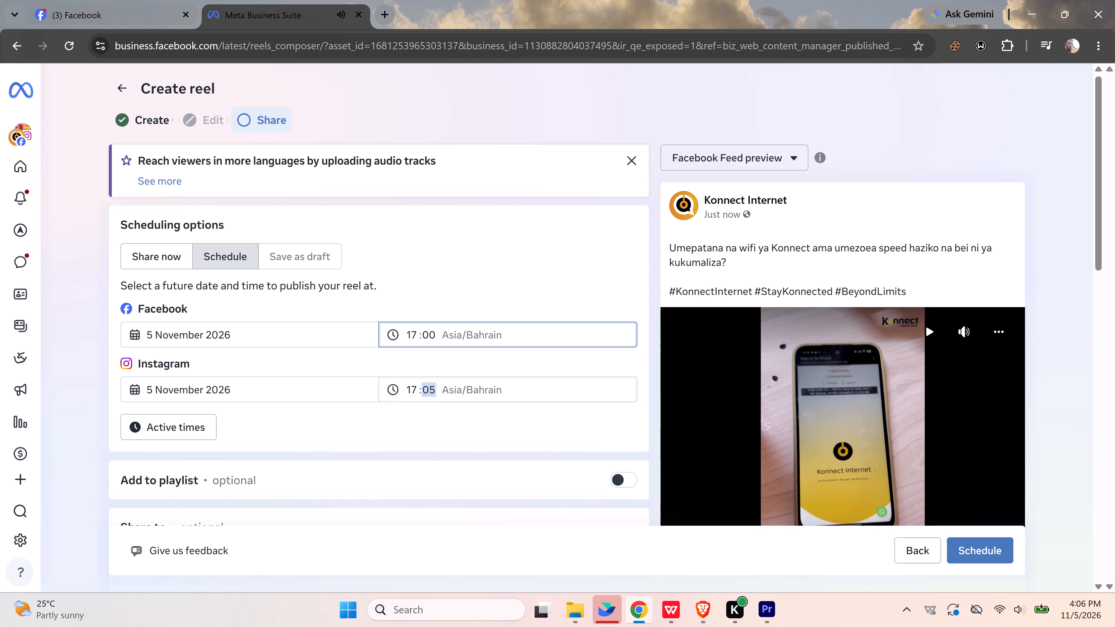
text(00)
click(465, 361)
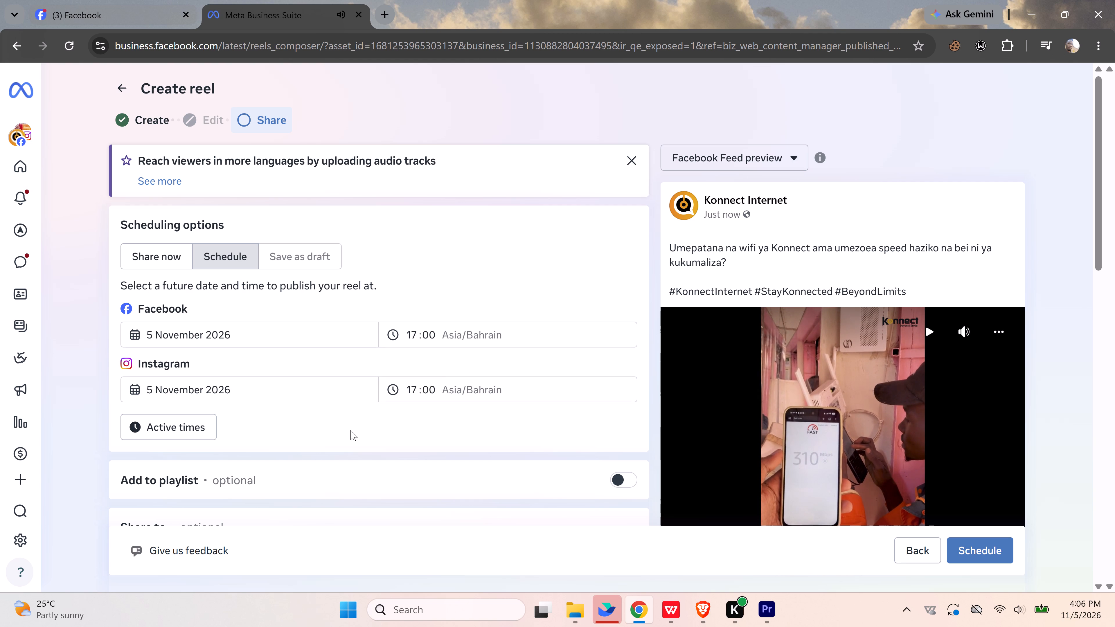
Review the remaining sharing options, including story sharing, captions, remixing, tracking and audience, and recheck the schedule.
scroll(350, 430, down, 2)
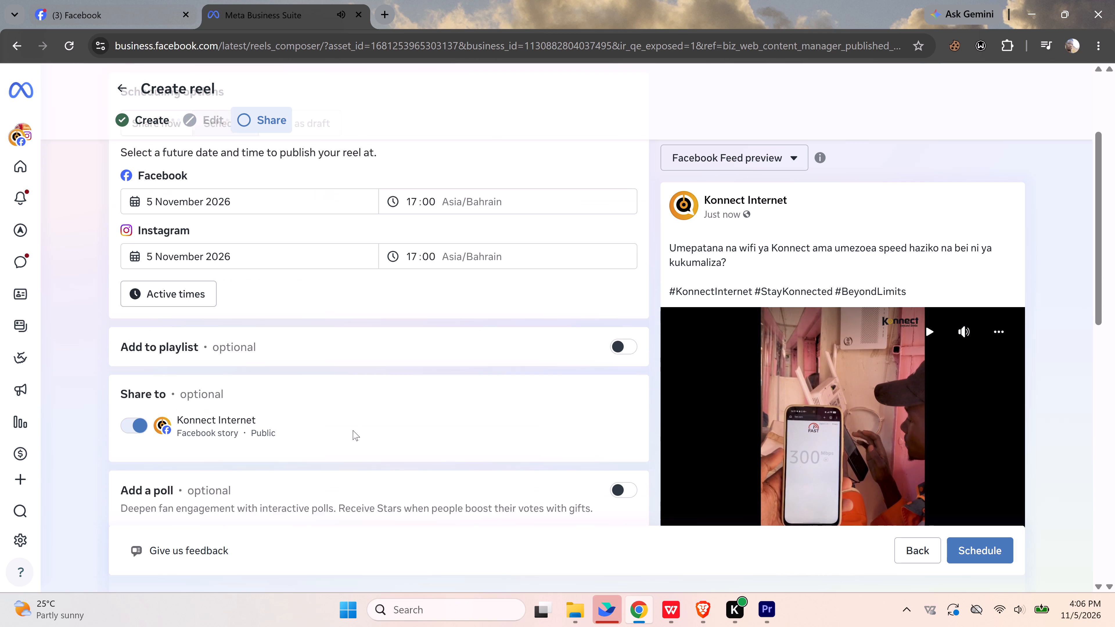
scroll(345, 386, down, 2)
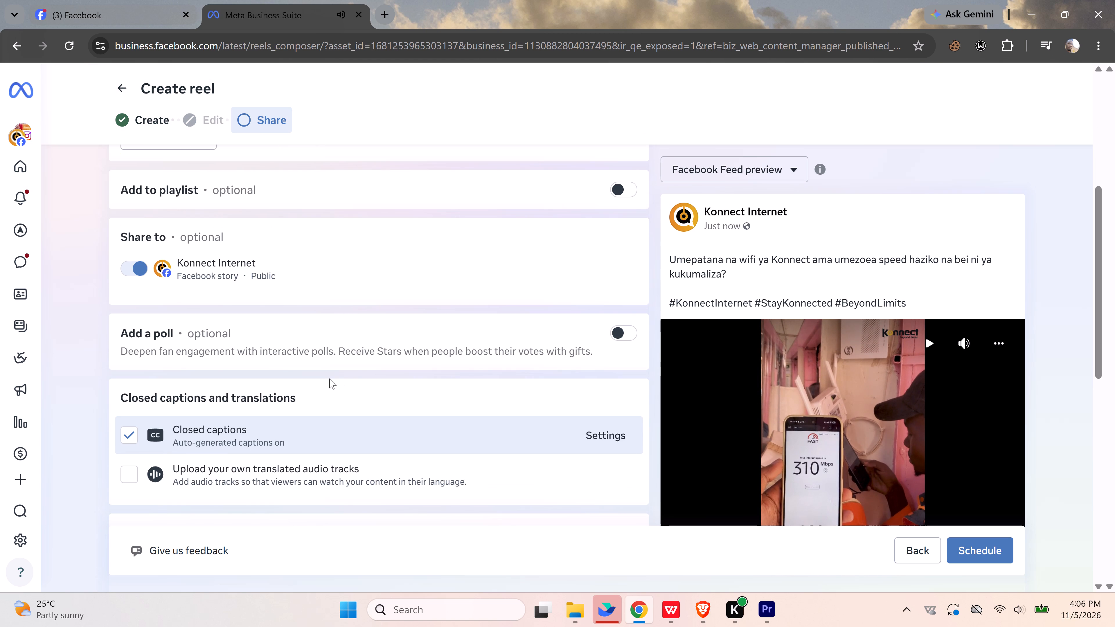
scroll(104, 407, down, 6)
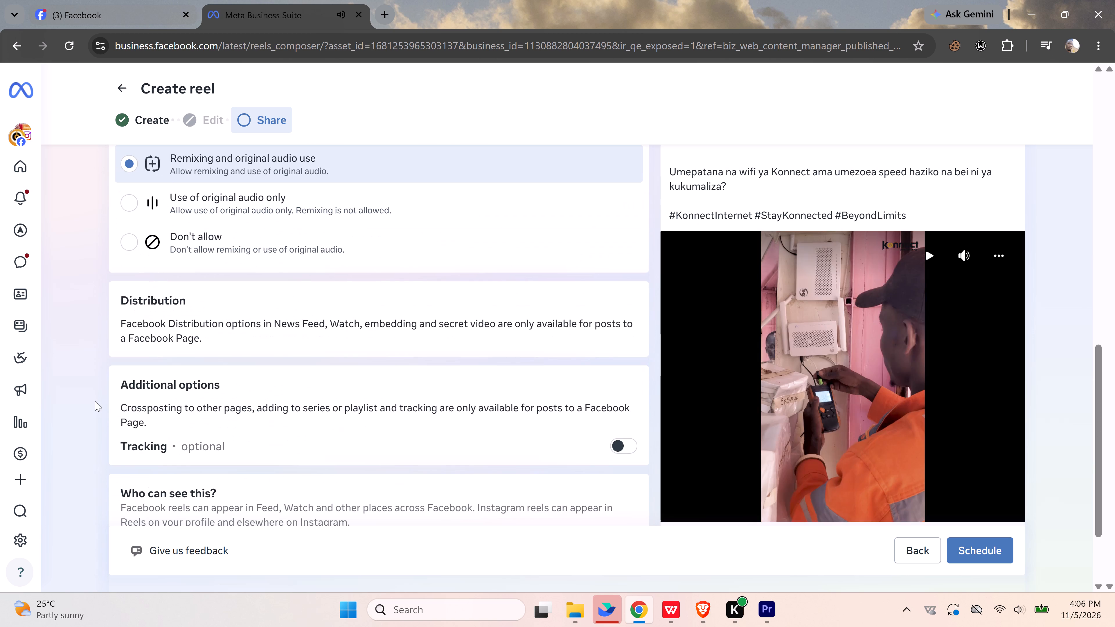
scroll(95, 401, down, 9)
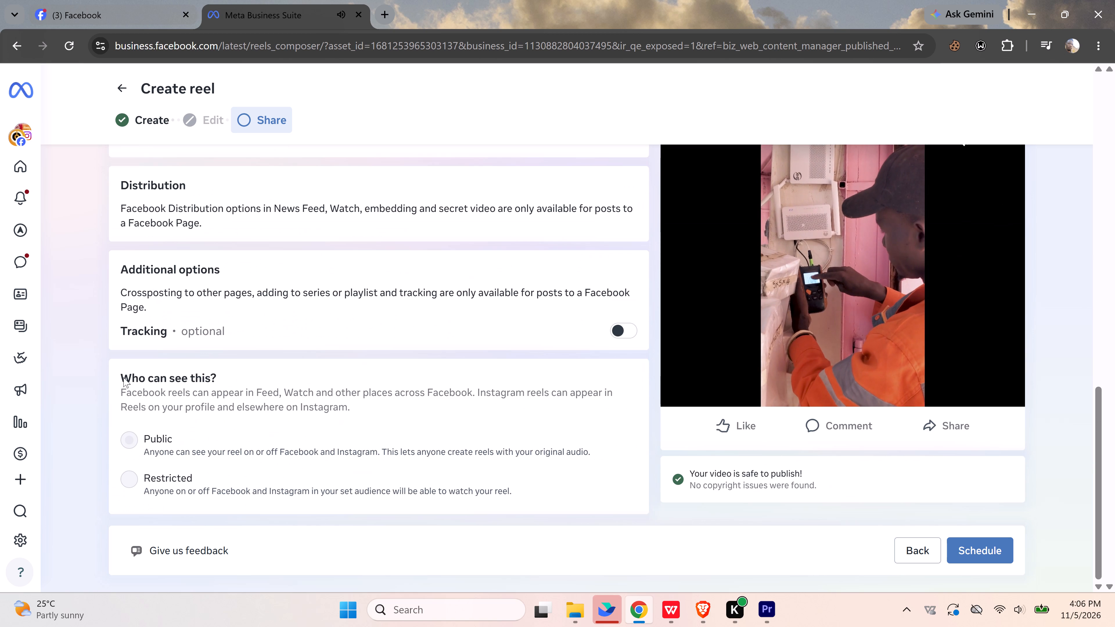
scroll(107, 340, up, 11)
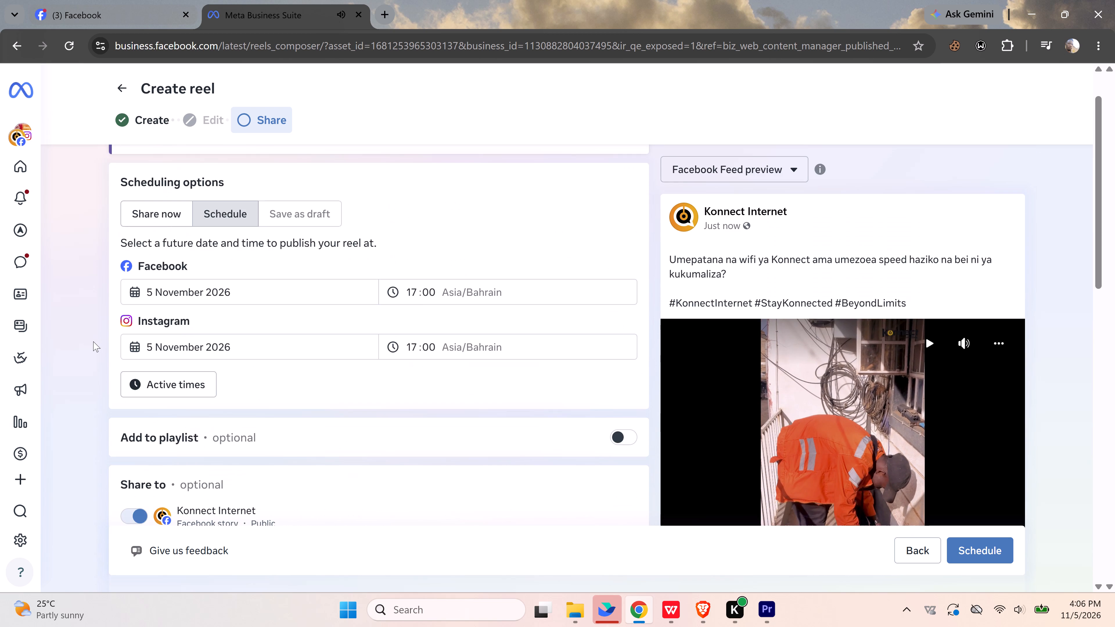
scroll(93, 341, up, 3)
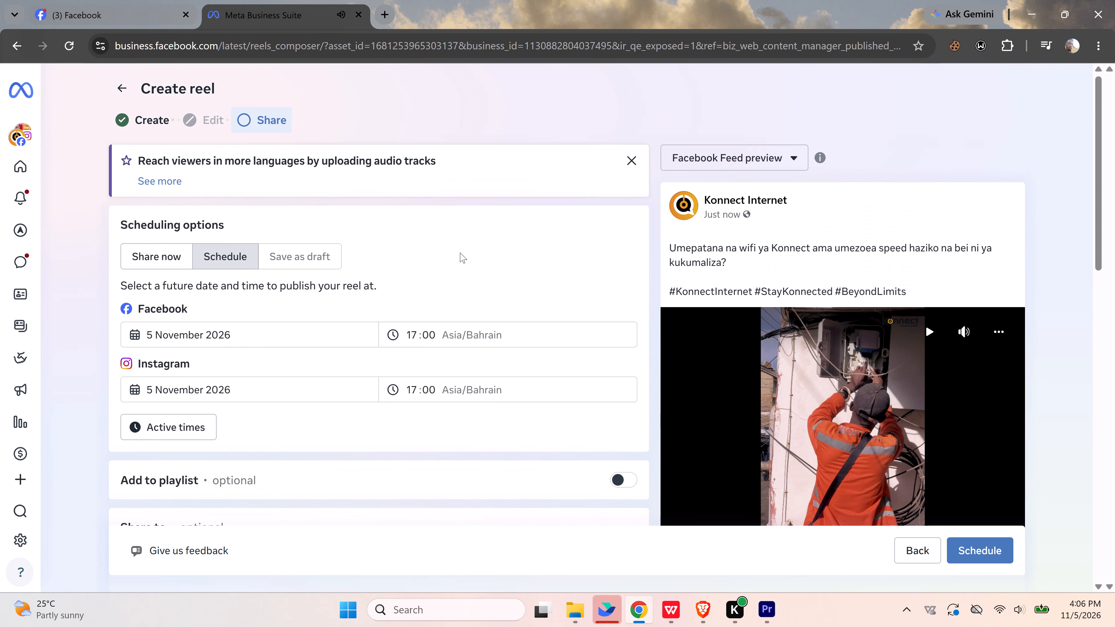
Schedule the reel and finish the reel composer.
click(994, 553)
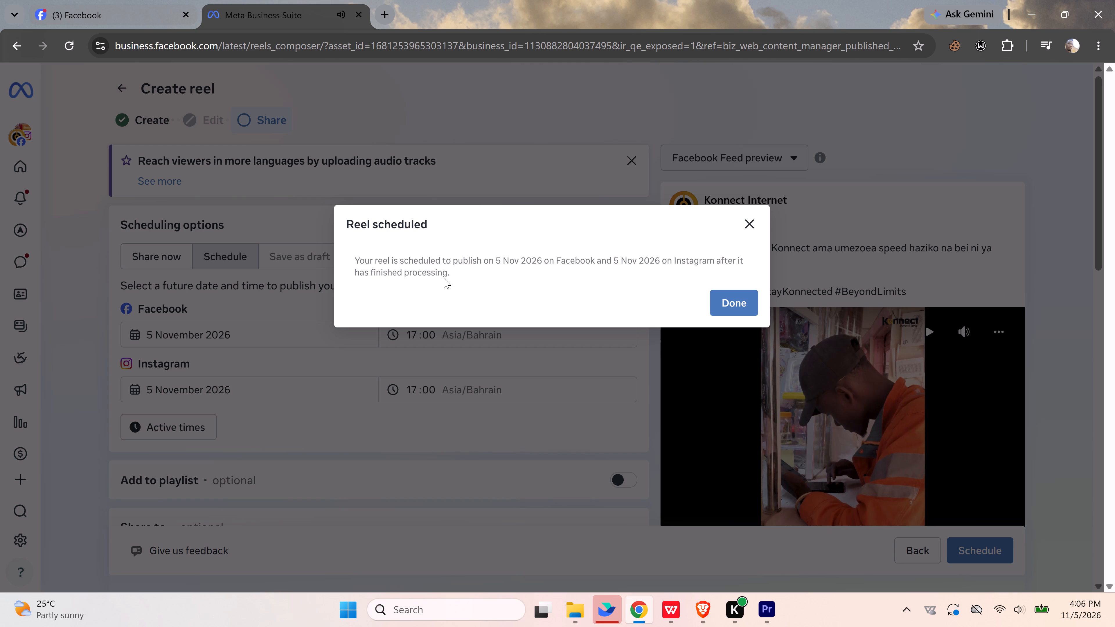
click(741, 306)
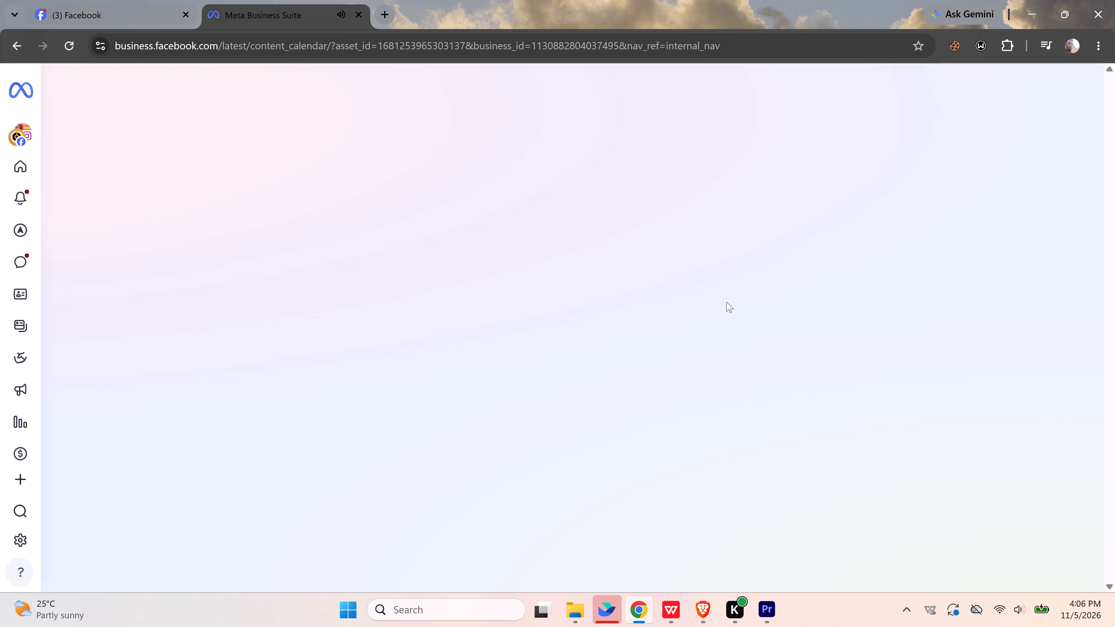